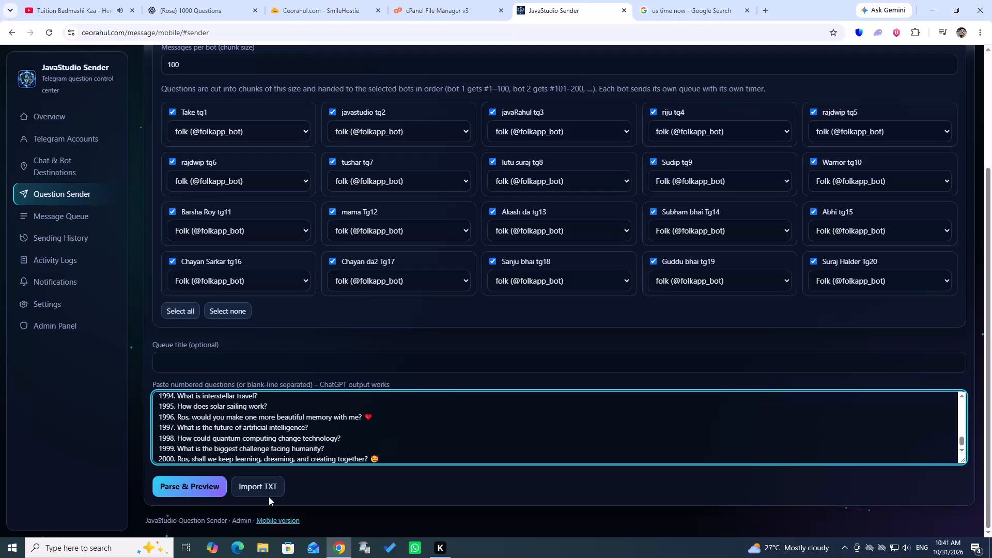
Parse and preview the pasted numbered questions, and dismiss the OneDrive backup reminder.
click(192, 484)
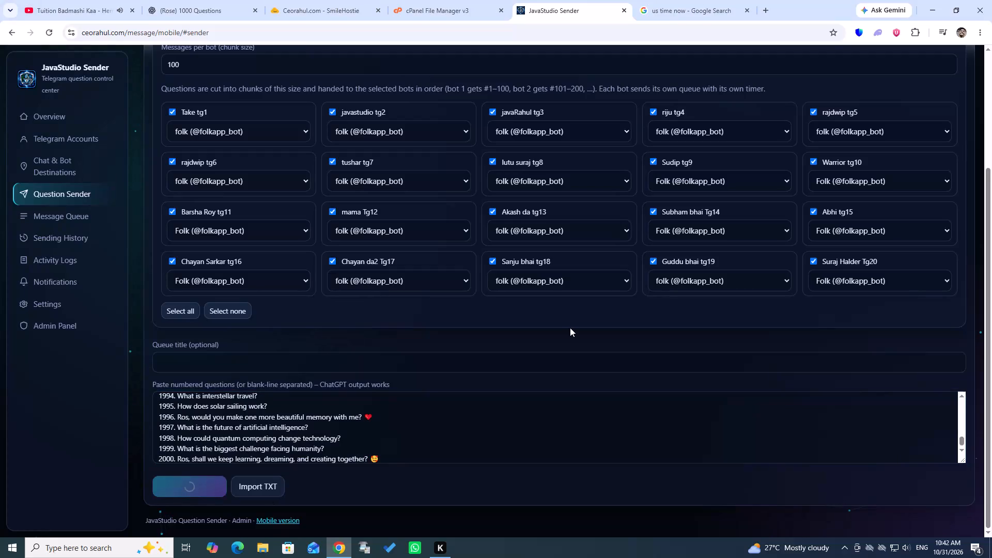
click(969, 393)
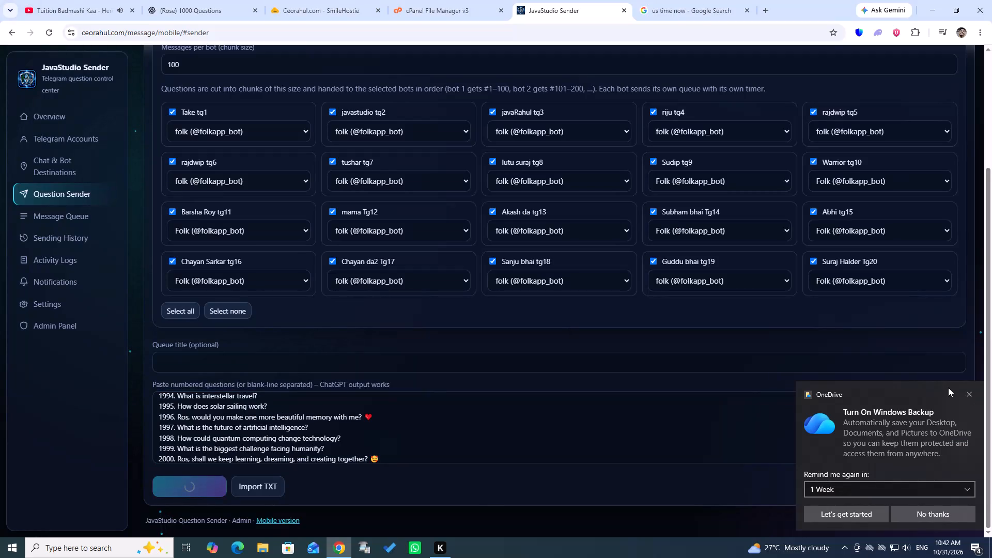
Create the queue from the previewed questions with the option to start sending right after creating turned off.
scroll(518, 423, down, 2)
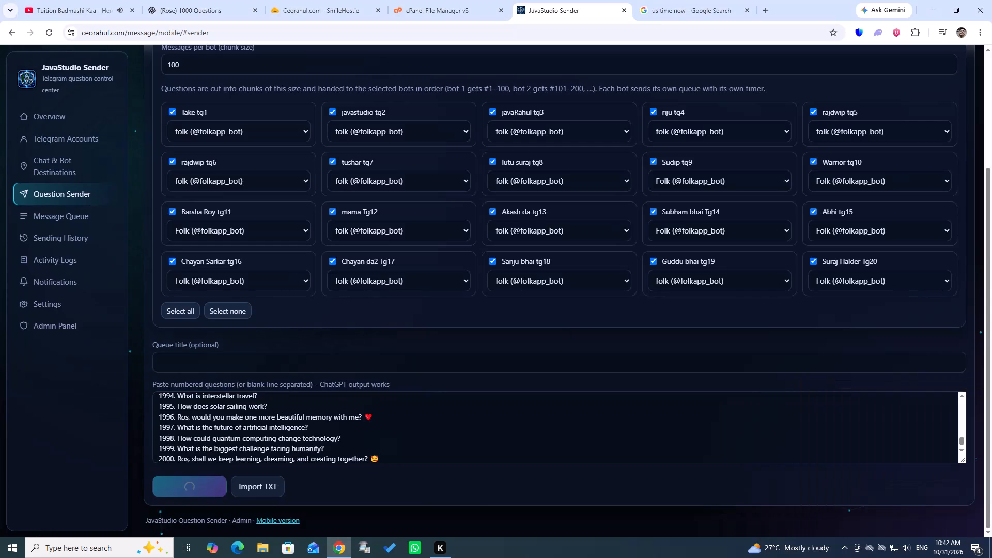
scroll(601, 401, down, 4)
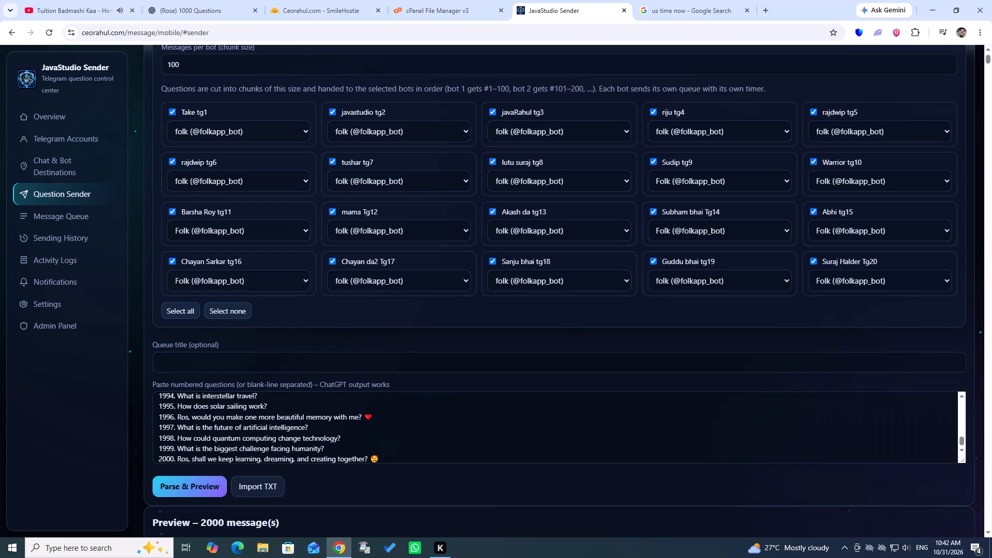
scroll(580, 507, down, 4)
drag(986, 61, 984, 123)
scroll(577, 442, down, 3)
scroll(986, 61, down, 2)
scroll(562, 427, up, 2)
drag(987, 258, 988, 290)
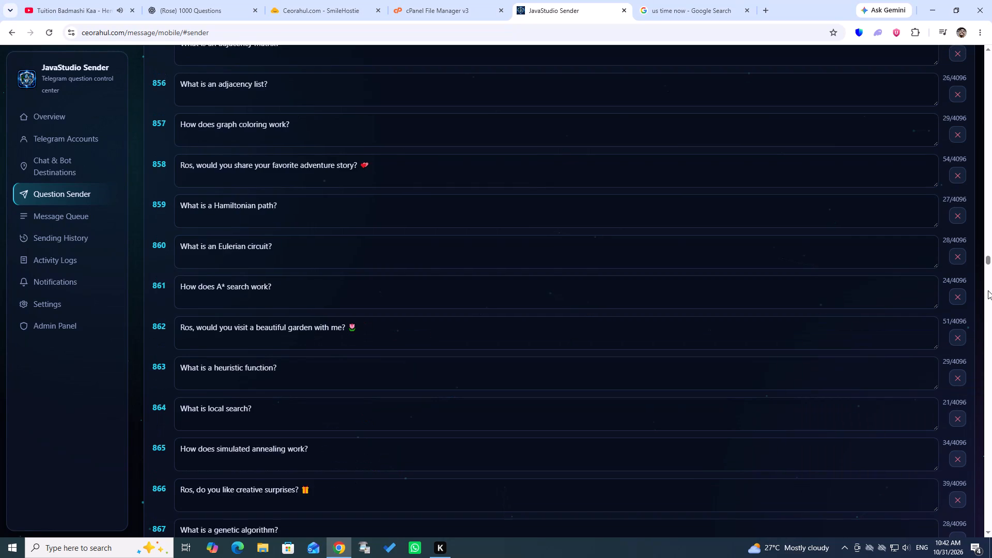
drag(988, 290, 991, 390)
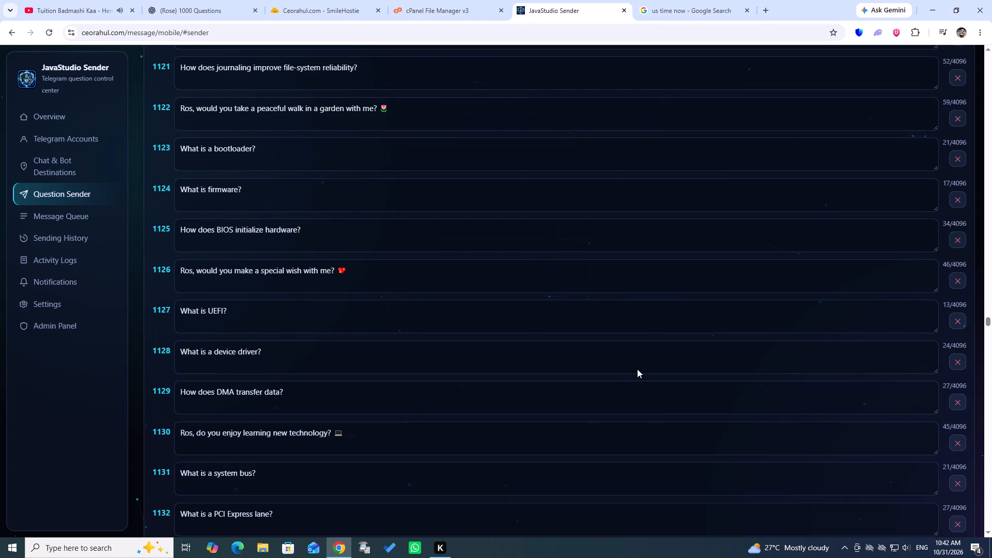
scroll(652, 374, down, 4)
scroll(663, 395, down, 20)
scroll(663, 395, down, 3)
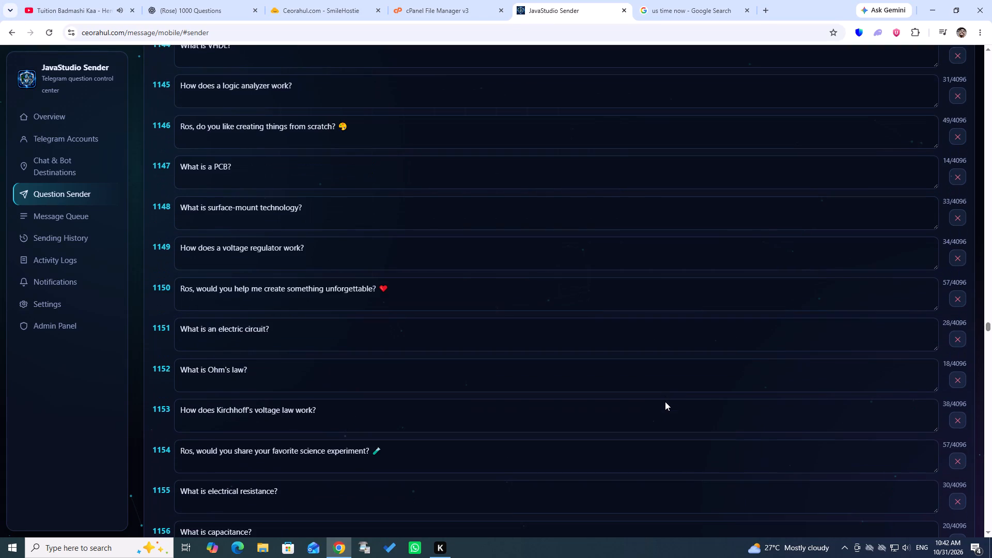
scroll(665, 401, down, 20)
scroll(665, 401, down, 19)
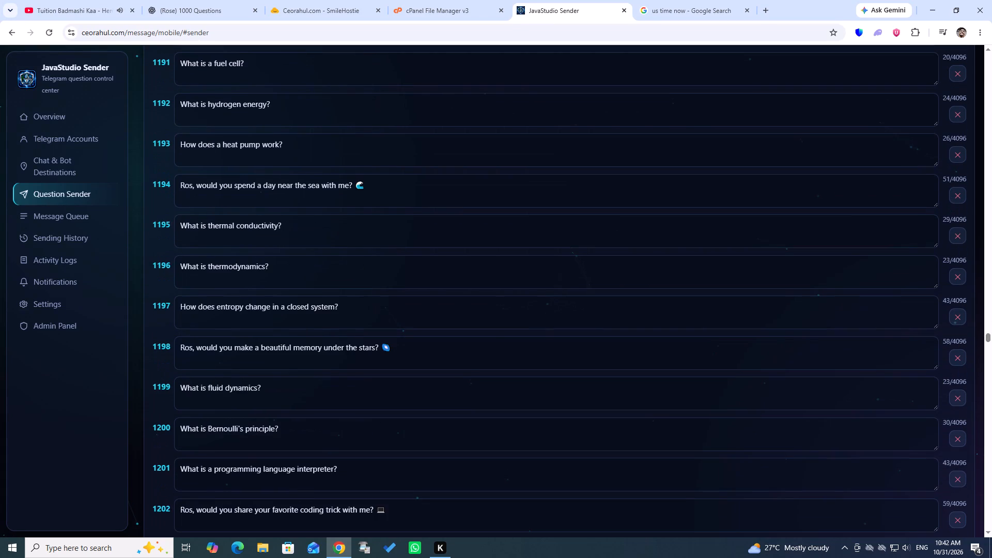
drag(987, 340, 990, 549)
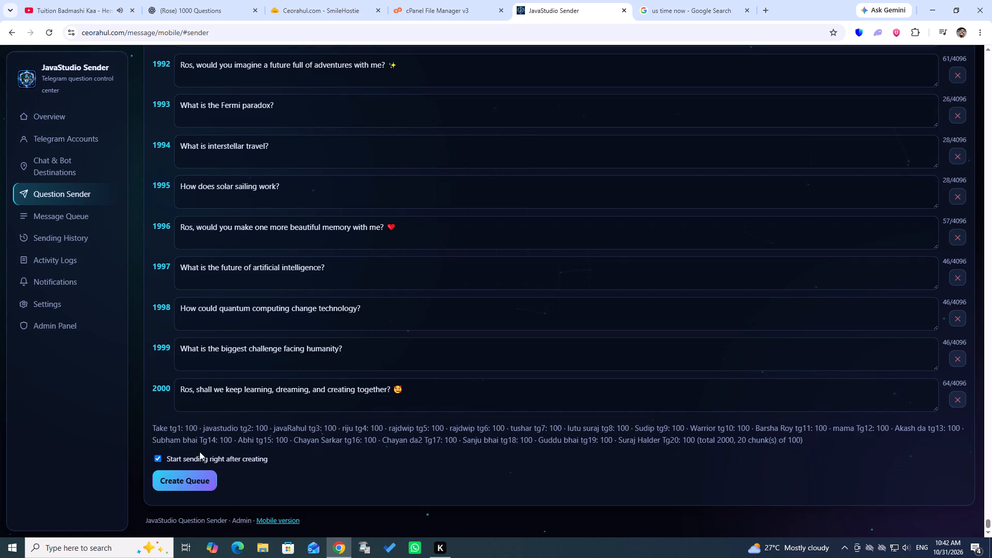
click(157, 458)
click(187, 477)
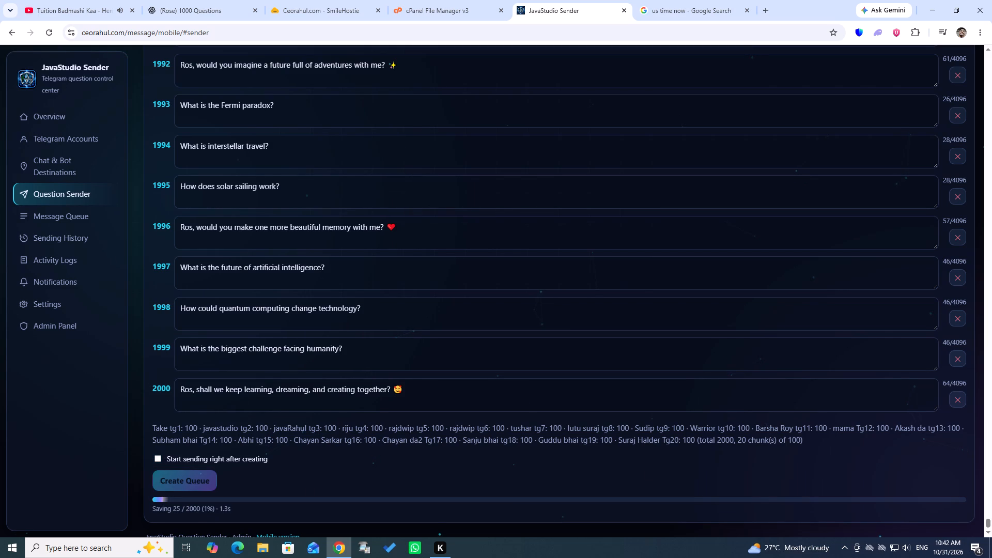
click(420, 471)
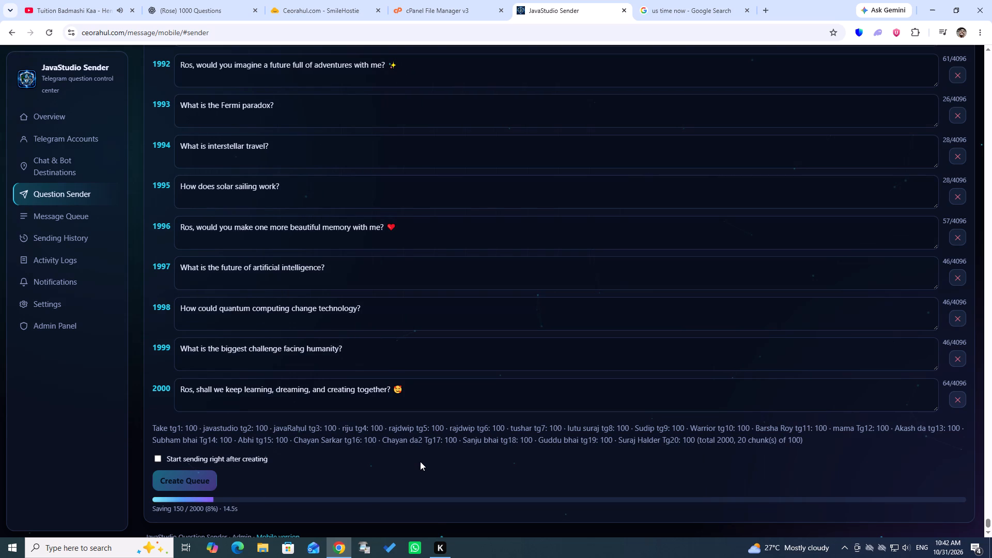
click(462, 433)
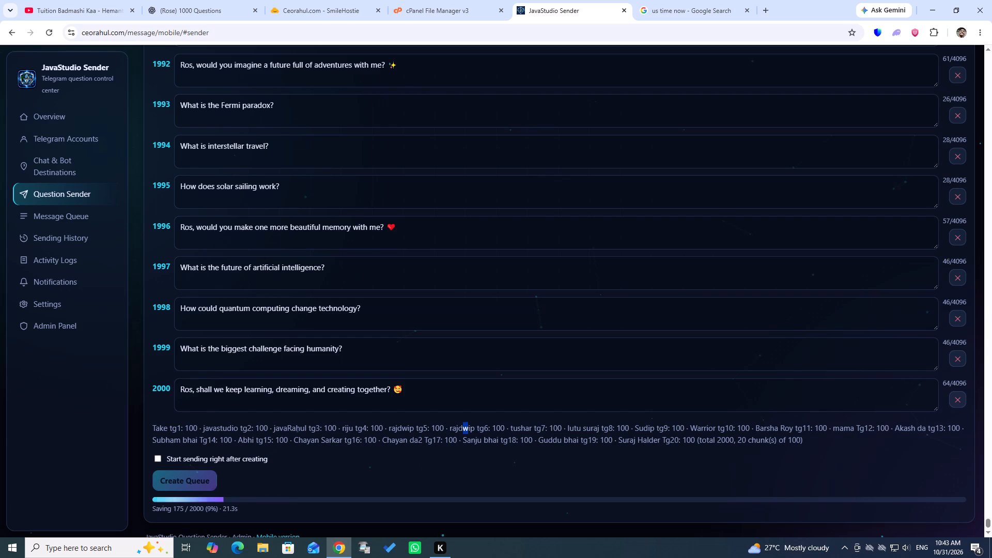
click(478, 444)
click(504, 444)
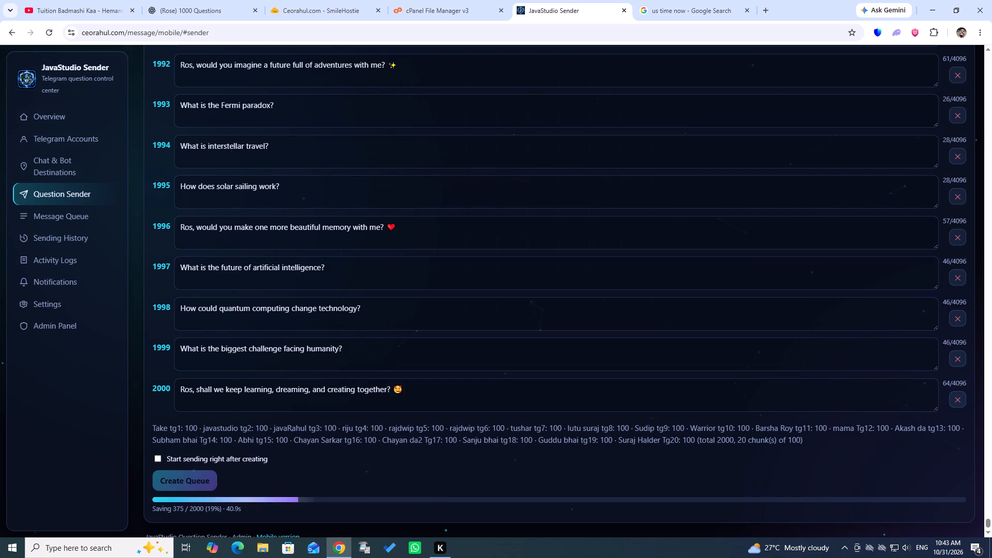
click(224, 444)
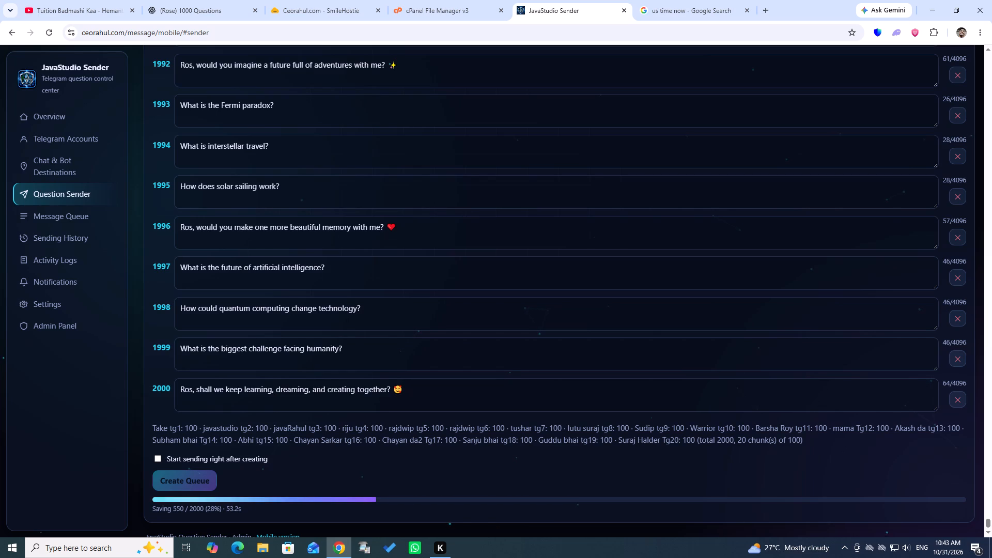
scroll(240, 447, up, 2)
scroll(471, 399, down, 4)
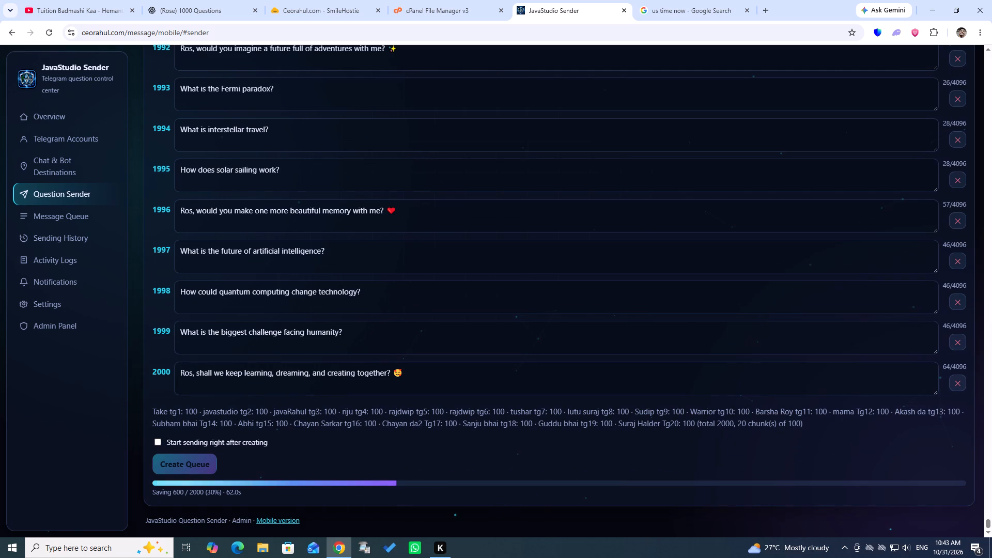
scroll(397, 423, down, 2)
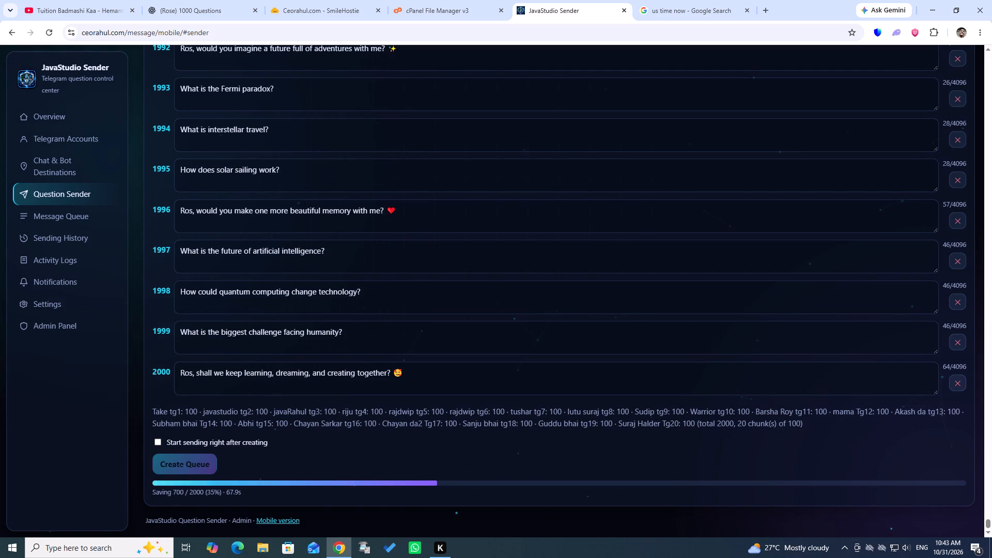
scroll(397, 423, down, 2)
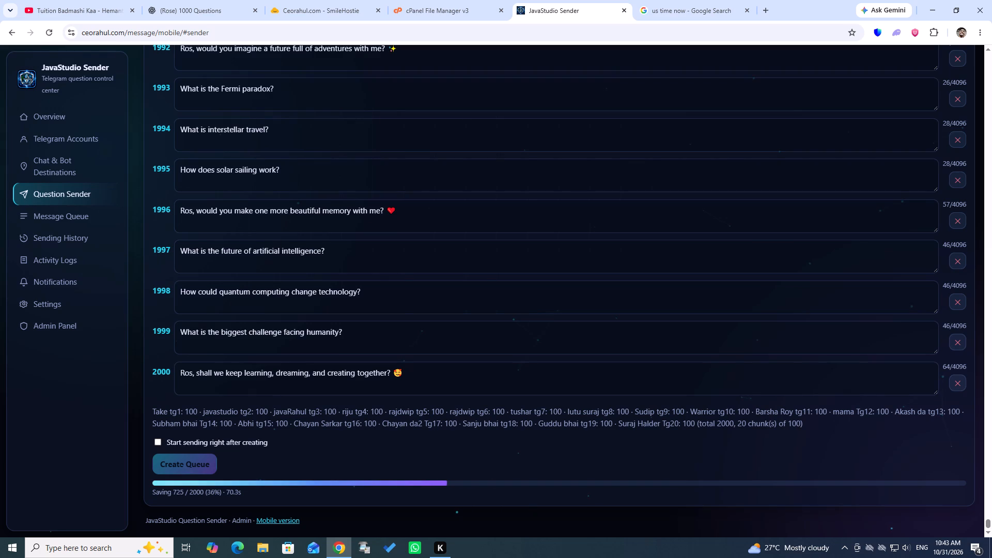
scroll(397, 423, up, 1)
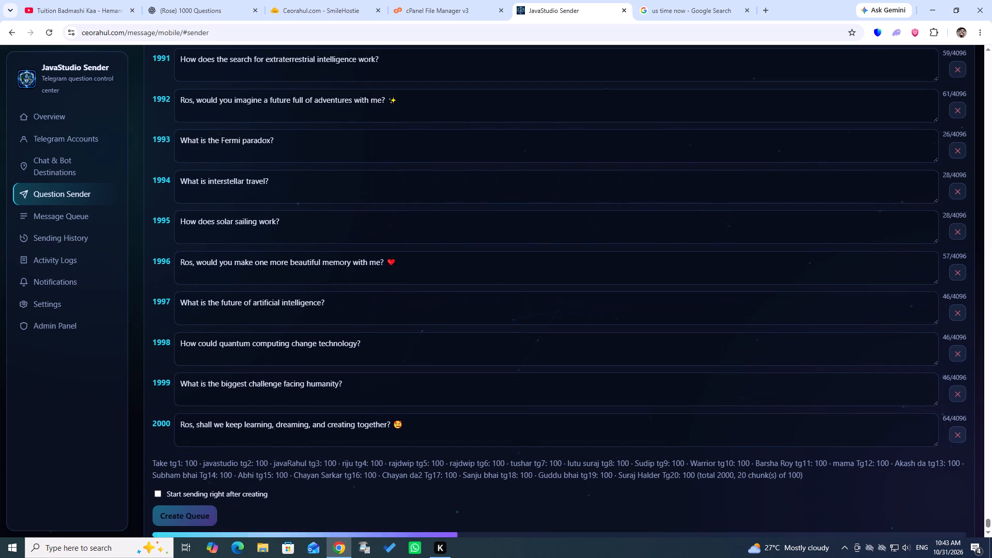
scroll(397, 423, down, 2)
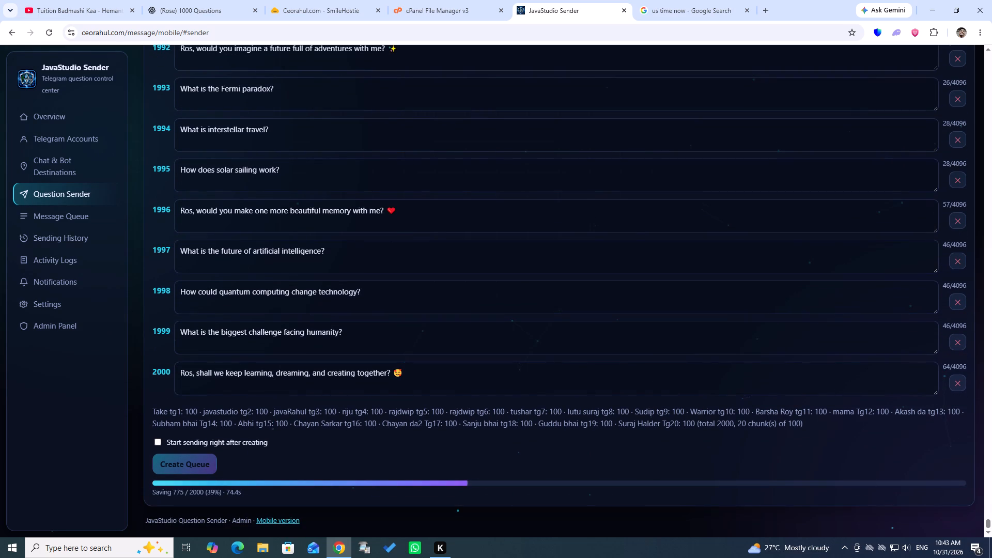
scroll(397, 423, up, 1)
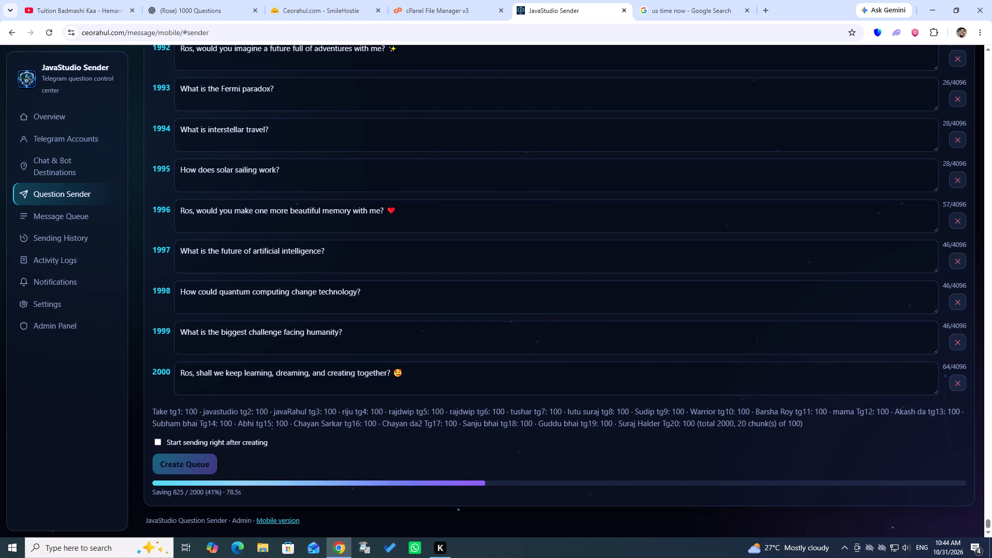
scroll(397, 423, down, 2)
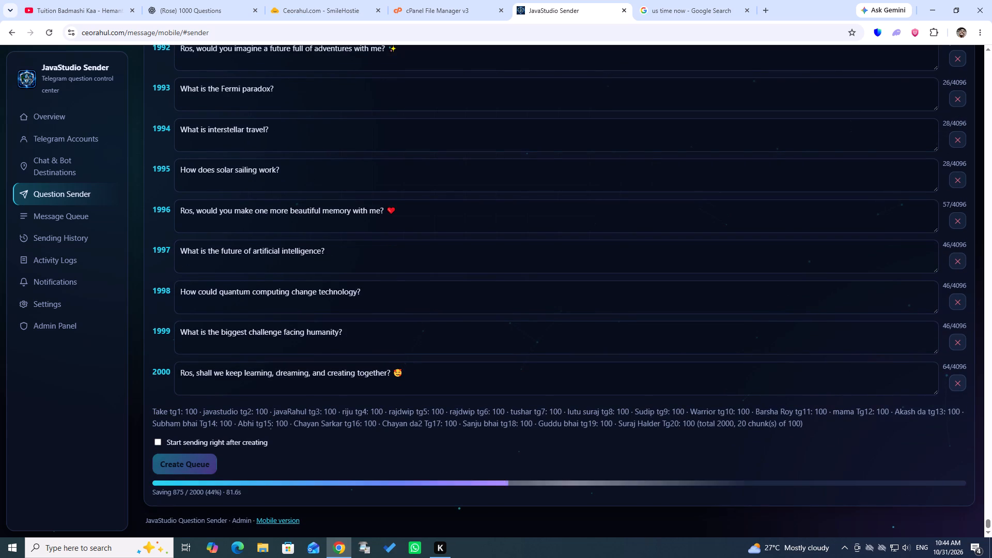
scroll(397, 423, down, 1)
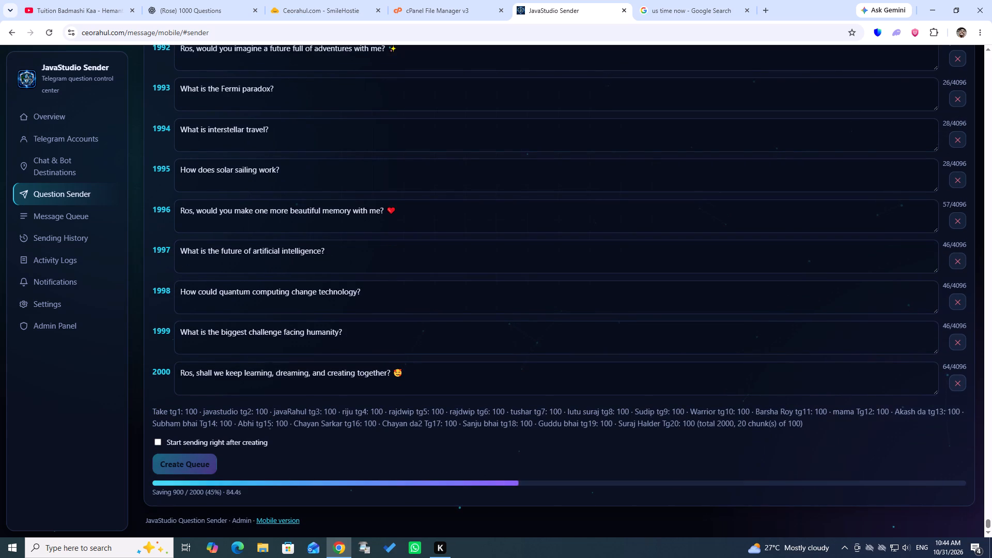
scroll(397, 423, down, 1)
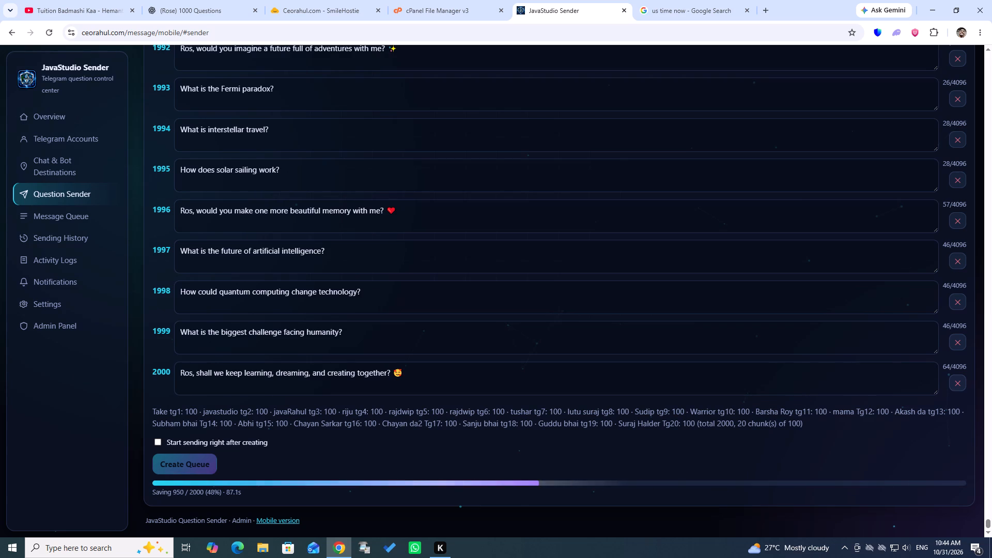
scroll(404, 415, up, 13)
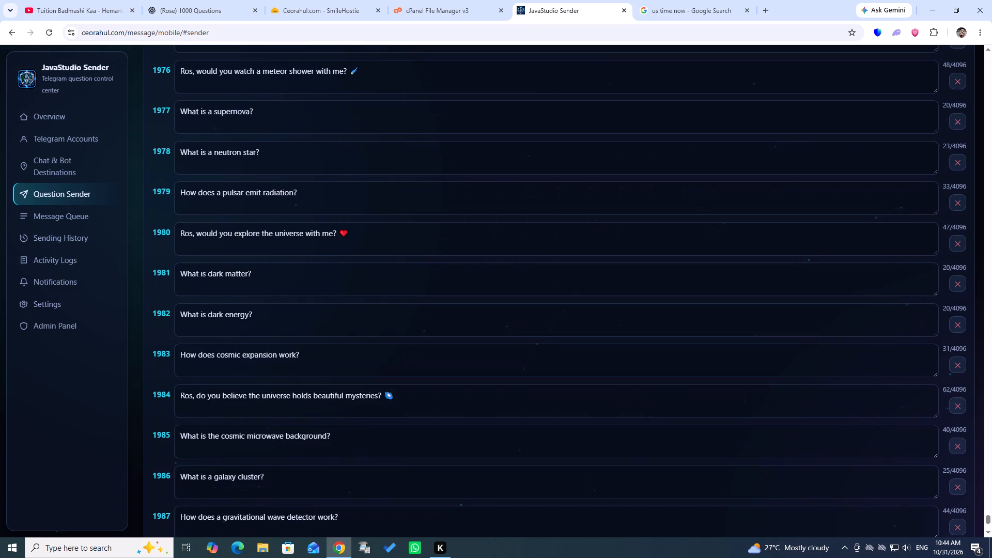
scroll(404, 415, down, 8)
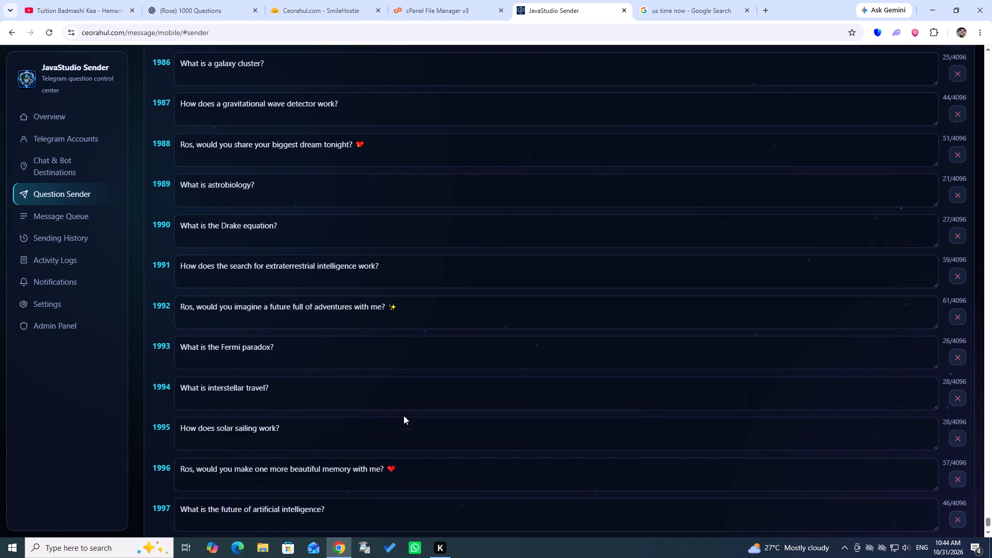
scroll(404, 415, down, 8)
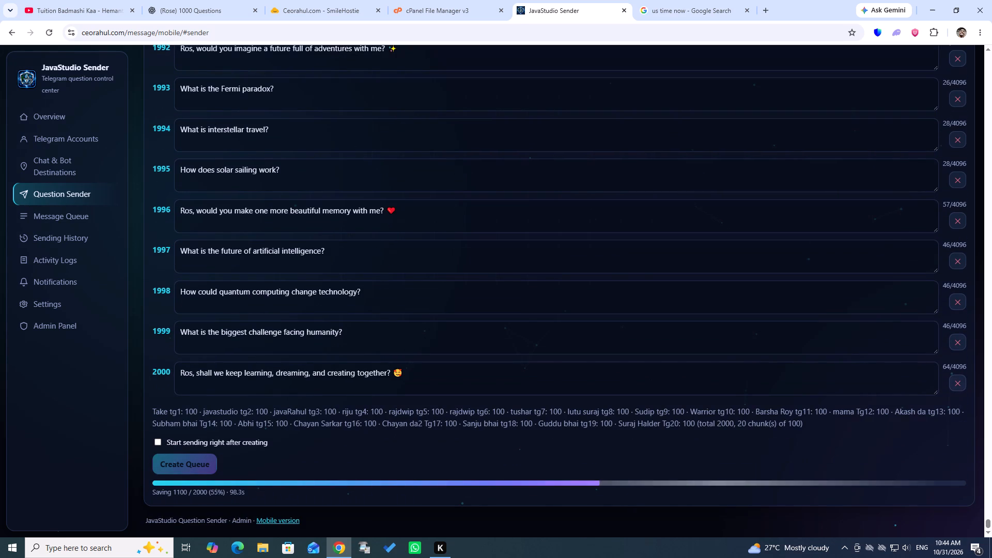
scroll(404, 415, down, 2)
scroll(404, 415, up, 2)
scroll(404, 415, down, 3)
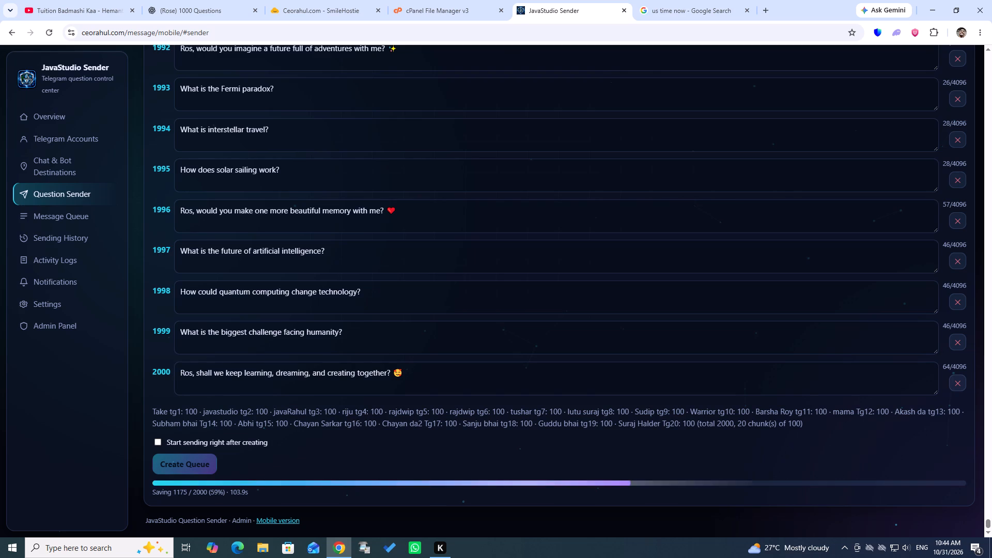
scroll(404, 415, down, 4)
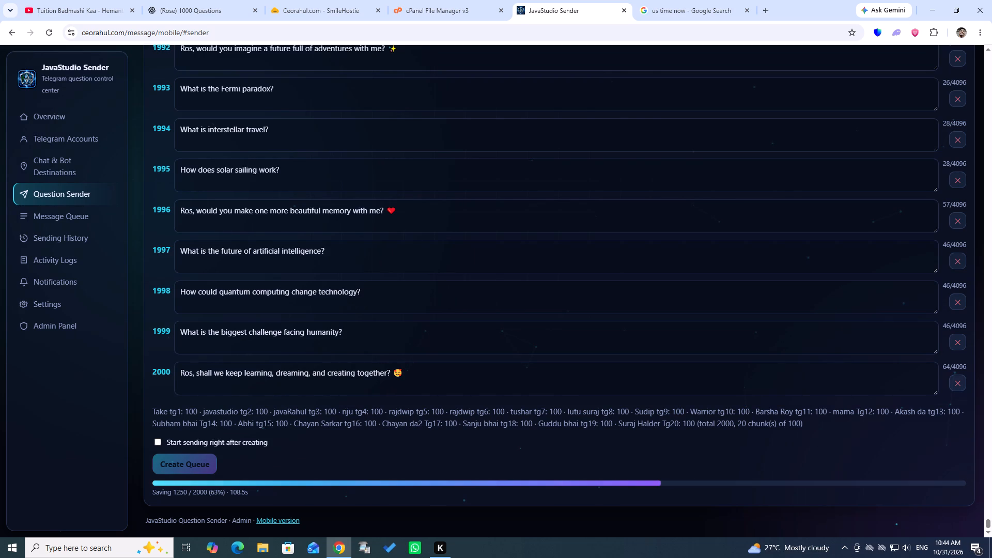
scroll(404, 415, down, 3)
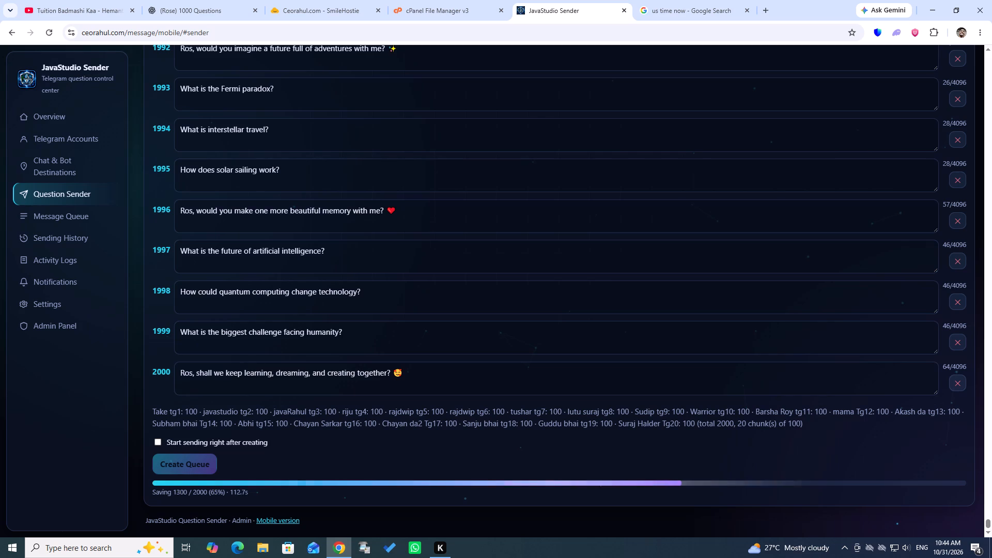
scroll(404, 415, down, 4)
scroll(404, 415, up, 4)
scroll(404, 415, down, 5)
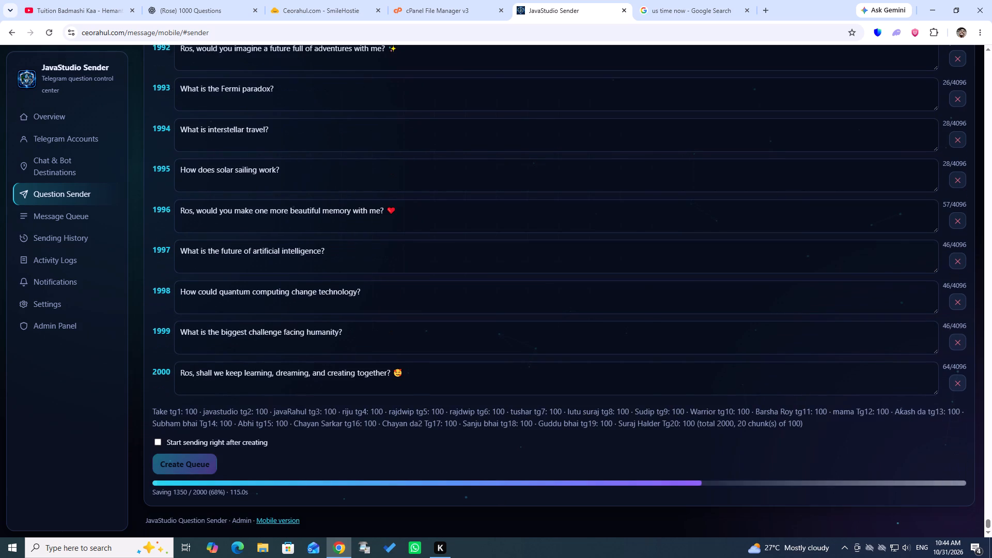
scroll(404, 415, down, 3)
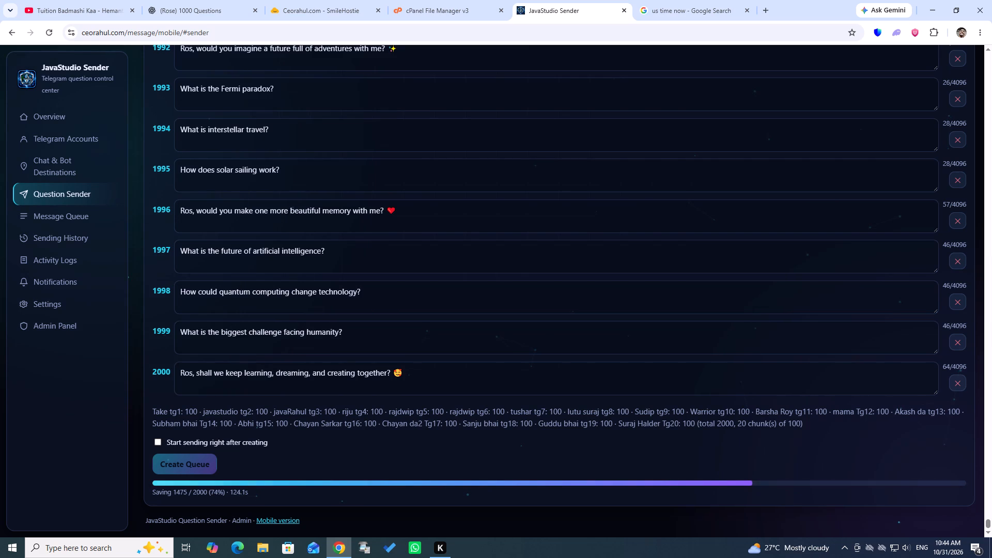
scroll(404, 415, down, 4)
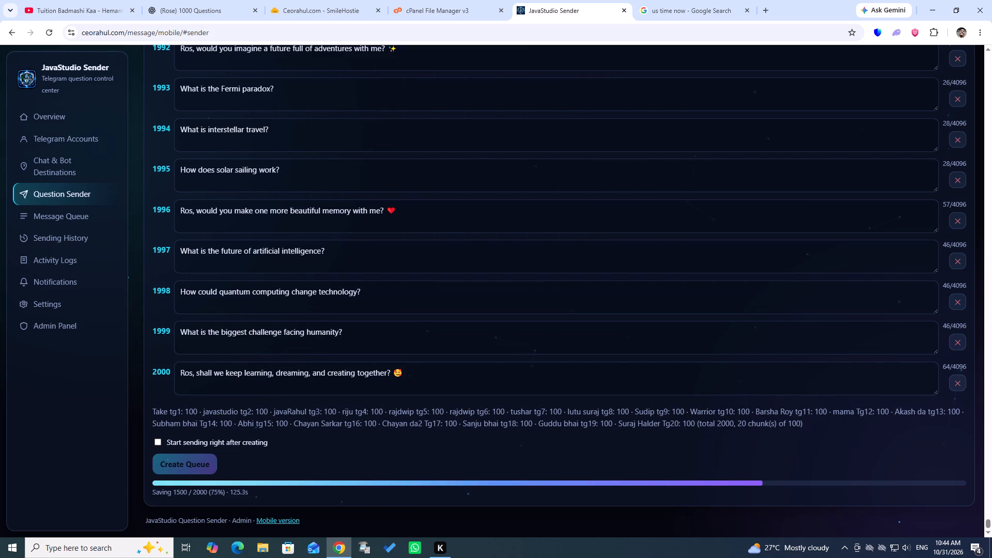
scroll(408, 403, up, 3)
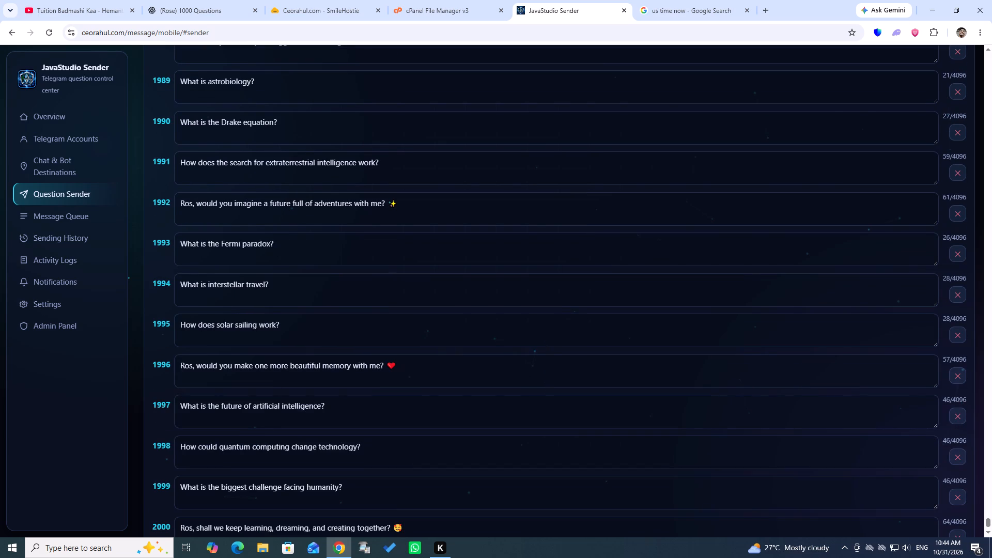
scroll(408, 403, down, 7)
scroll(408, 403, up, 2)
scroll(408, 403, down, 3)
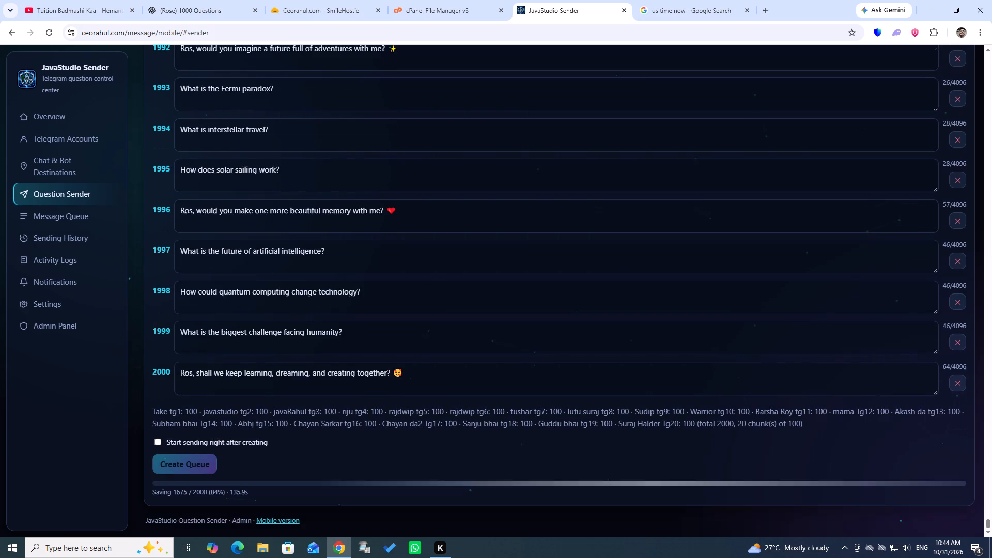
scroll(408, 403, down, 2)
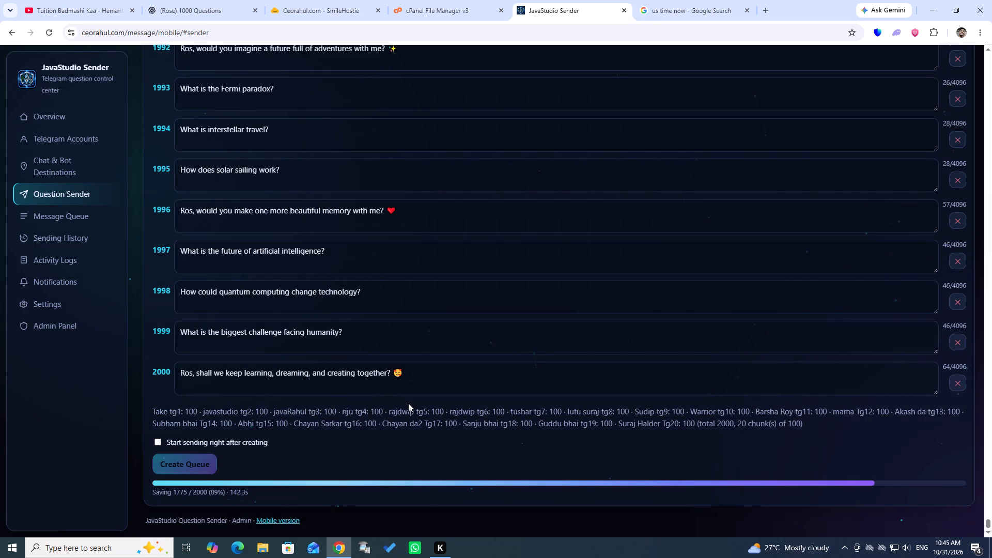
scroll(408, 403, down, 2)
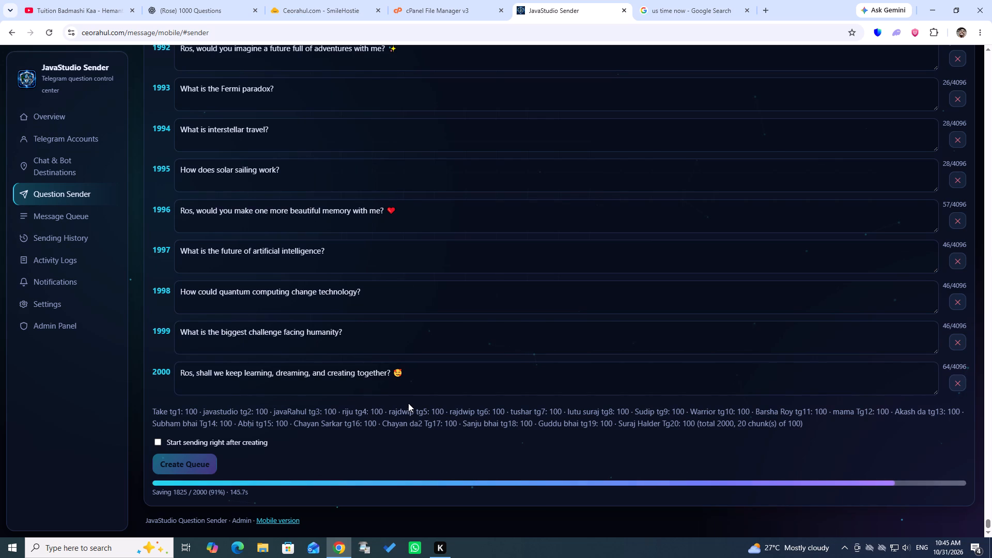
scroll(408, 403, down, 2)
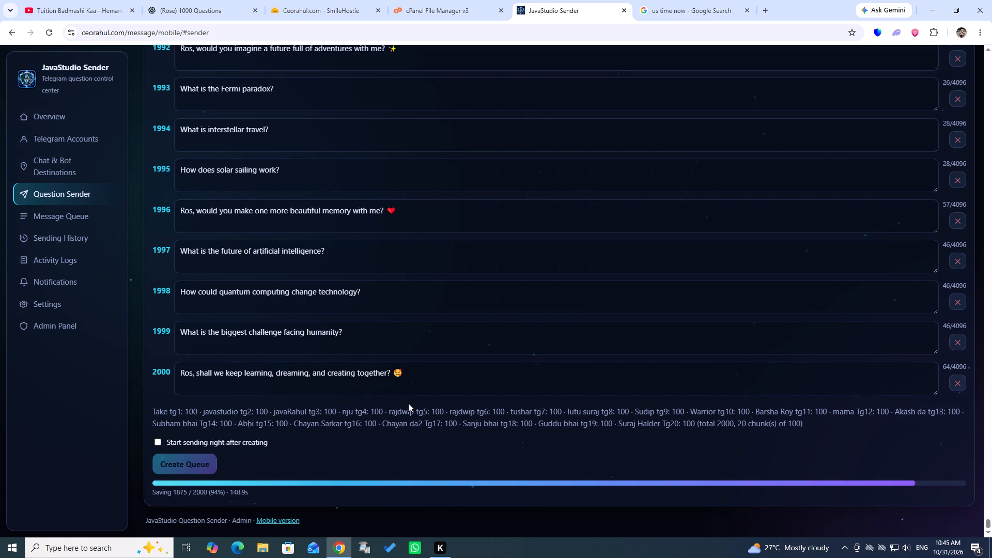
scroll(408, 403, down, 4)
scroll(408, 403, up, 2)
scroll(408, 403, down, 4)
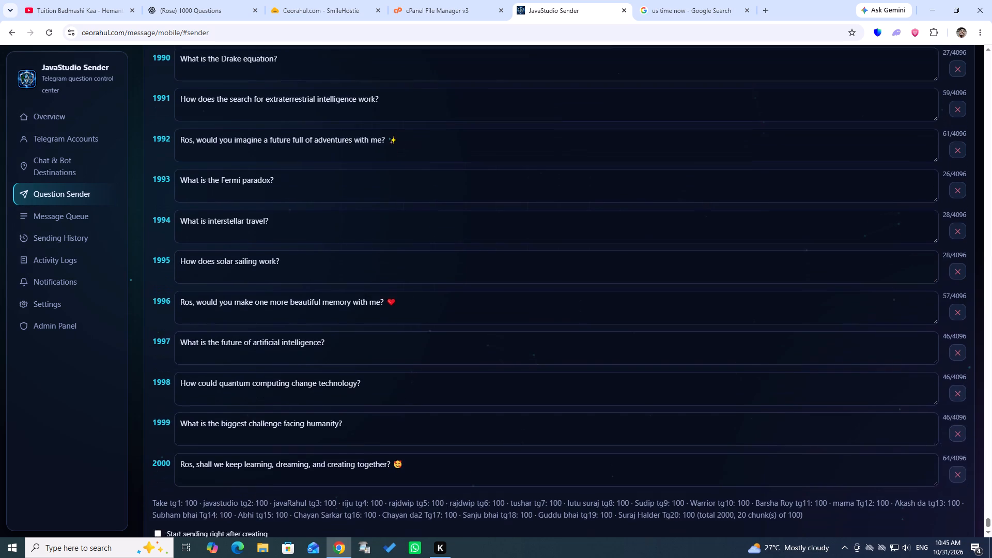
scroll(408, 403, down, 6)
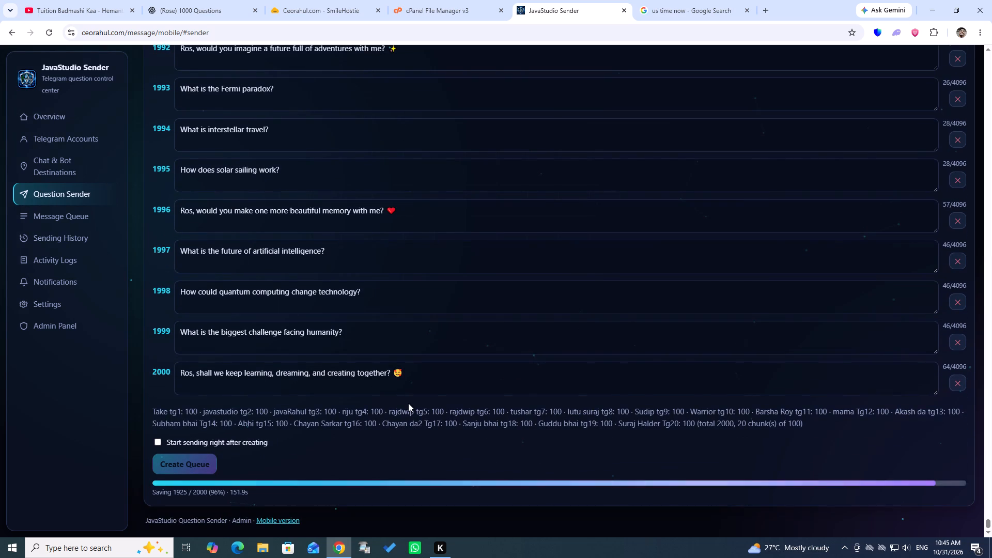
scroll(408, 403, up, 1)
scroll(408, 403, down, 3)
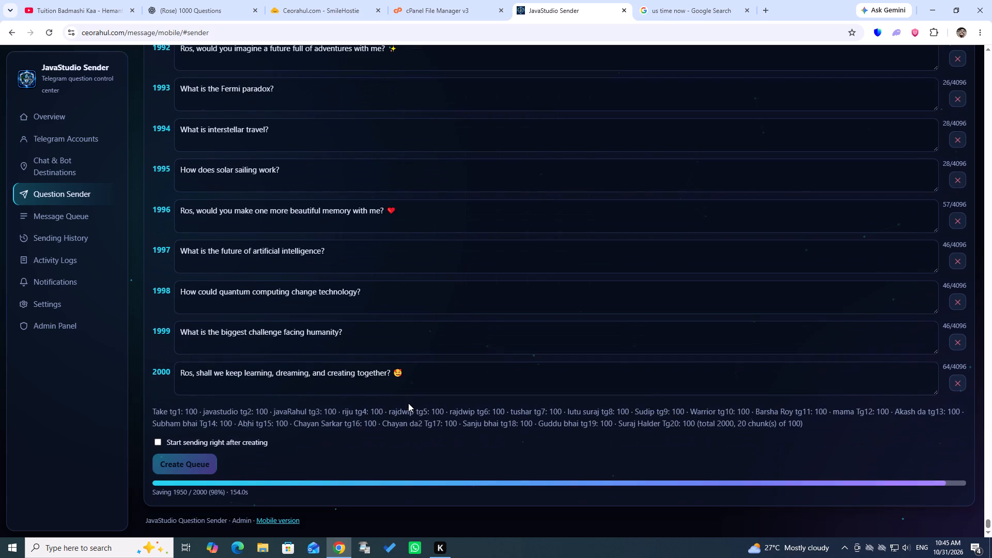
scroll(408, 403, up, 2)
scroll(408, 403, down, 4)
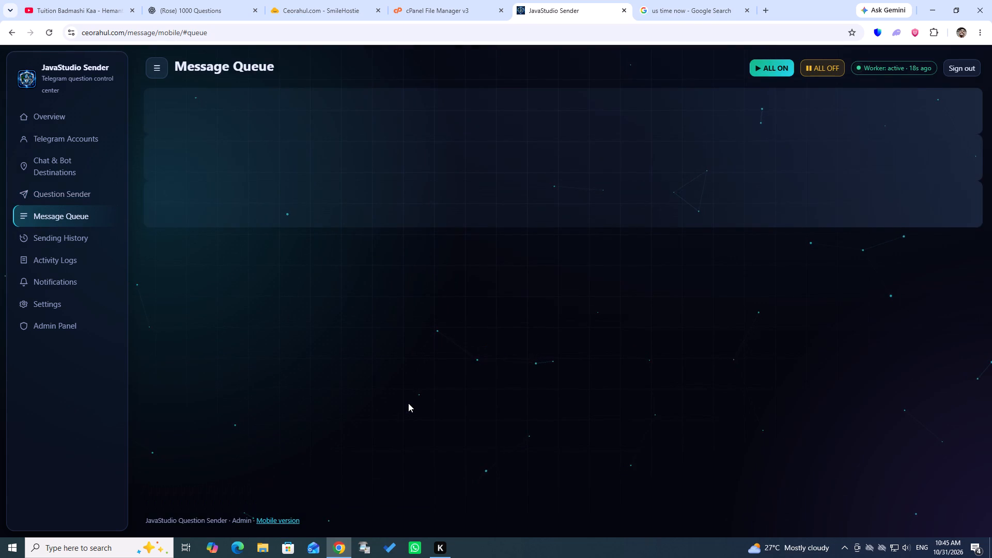
Review the created batches in the message queue, from the Tg20 account through to tg1, checking their intervals and pending questions.
scroll(408, 403, down, 1)
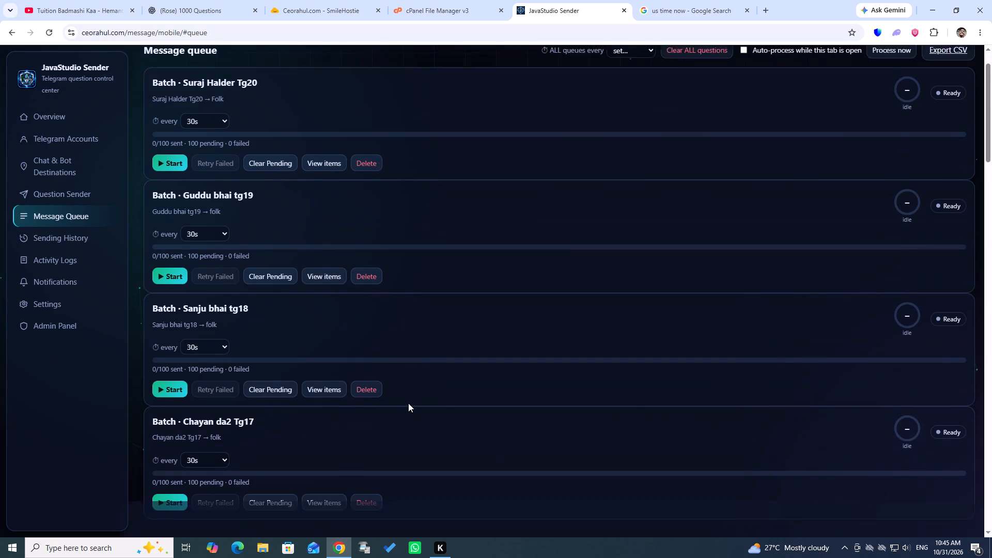
scroll(408, 403, down, 9)
scroll(408, 403, down, 13)
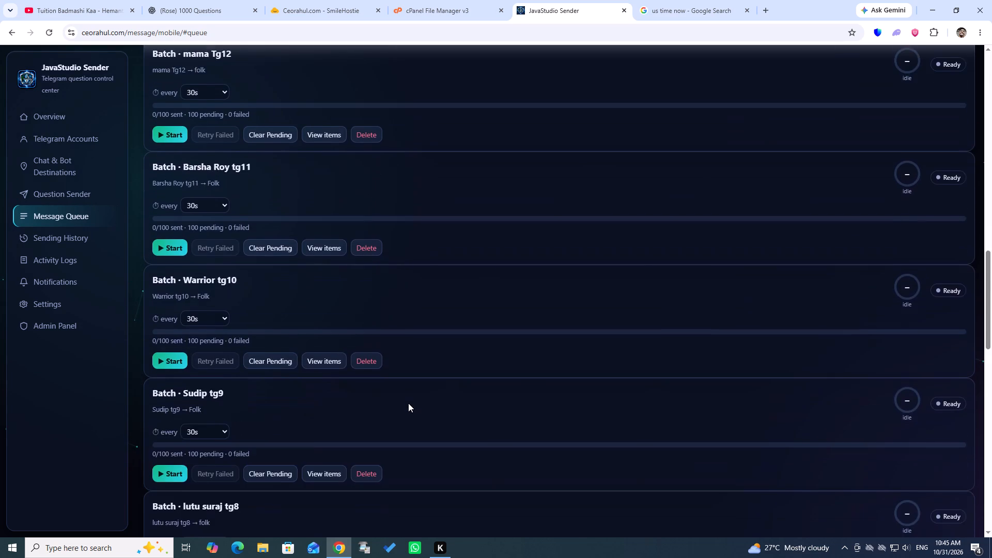
scroll(408, 403, down, 19)
scroll(408, 403, down, 5)
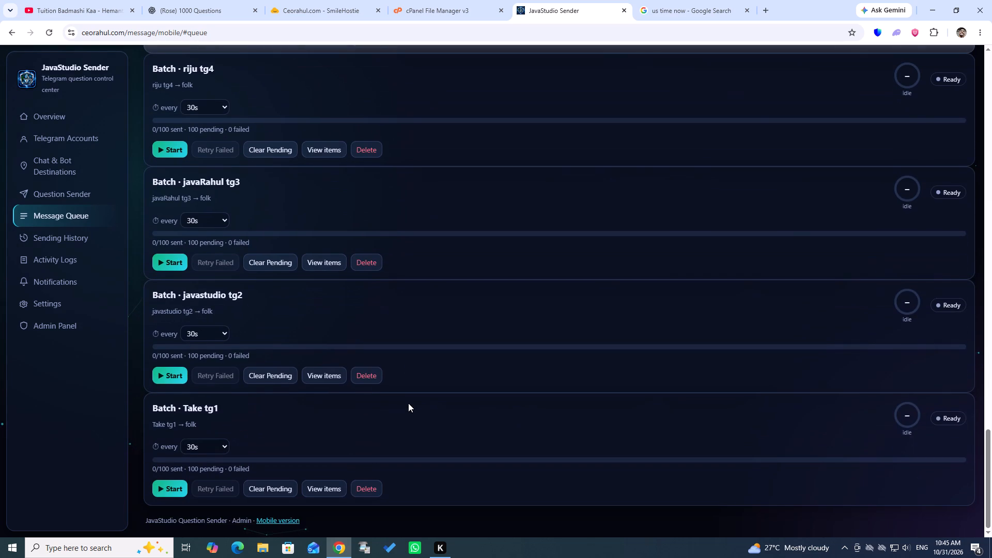
scroll(259, 393, up, 5)
scroll(259, 393, down, 2)
scroll(259, 393, up, 20)
scroll(259, 393, up, 12)
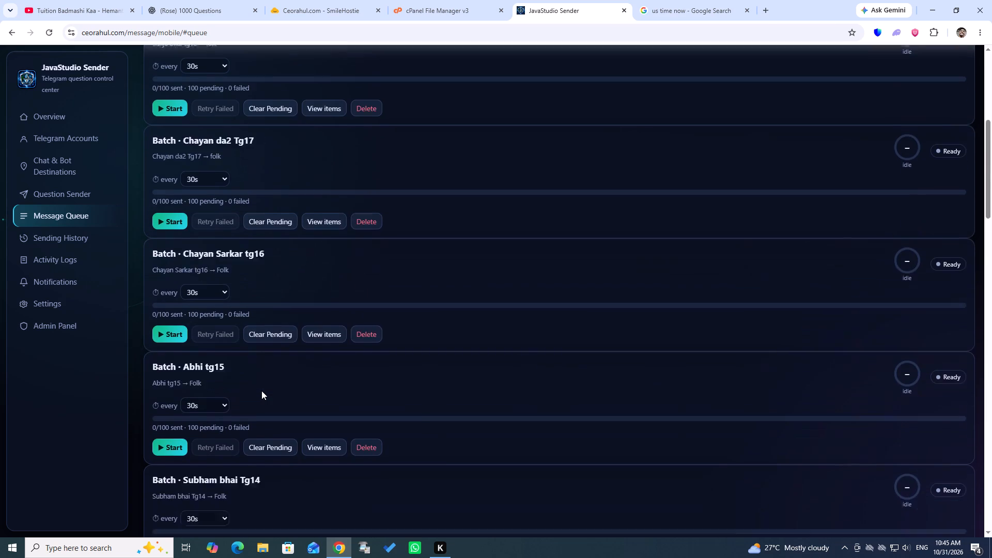
scroll(261, 391, up, 12)
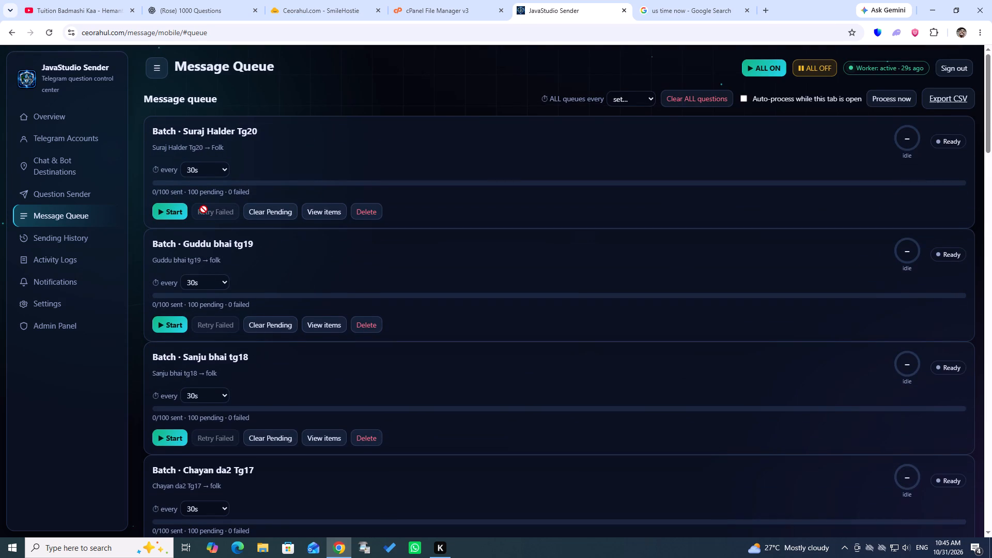
scroll(239, 269, down, 11)
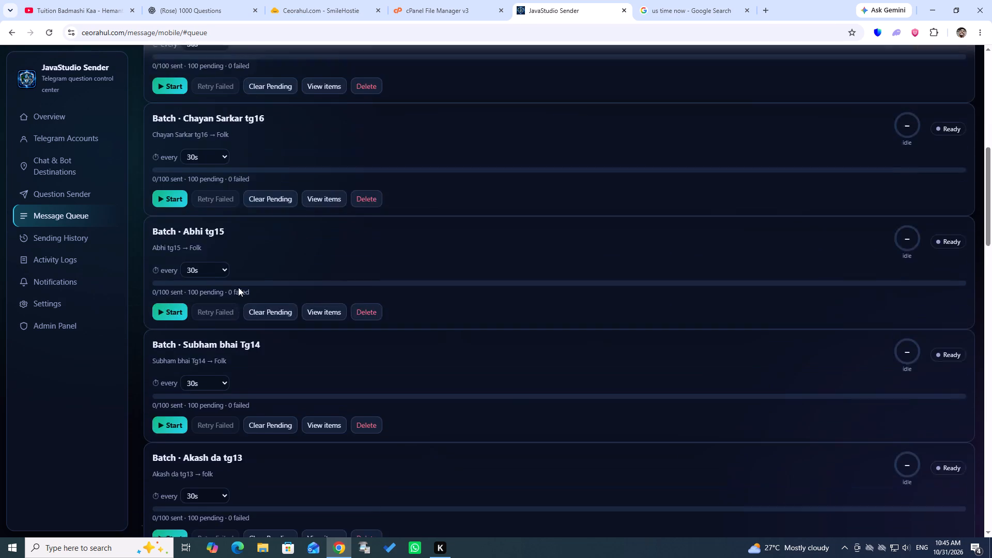
scroll(238, 287, down, 20)
scroll(238, 287, down, 11)
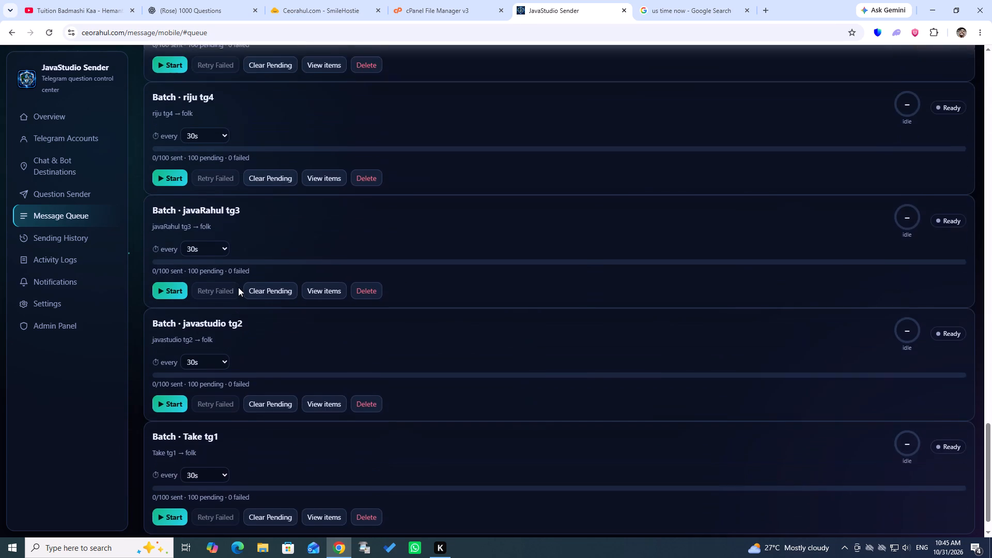
scroll(238, 287, down, 6)
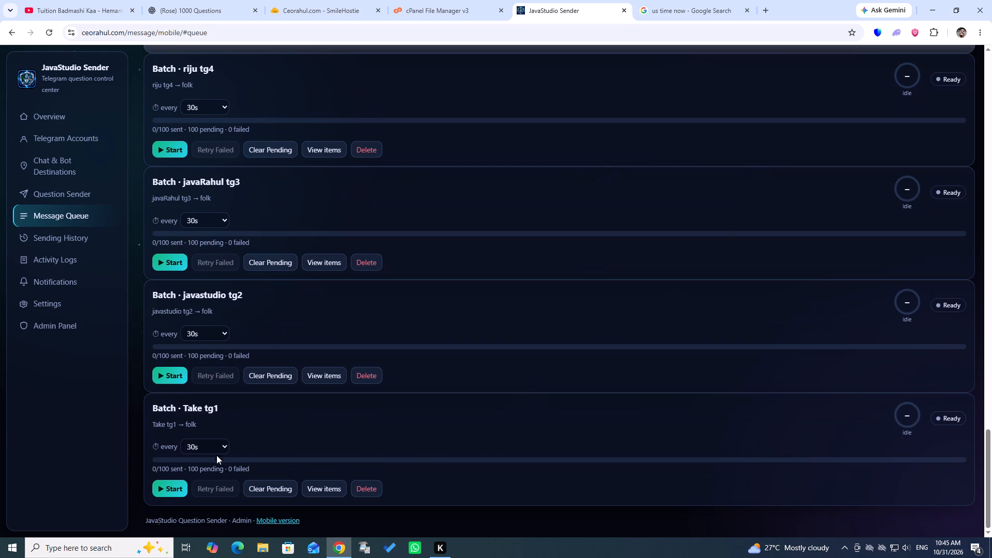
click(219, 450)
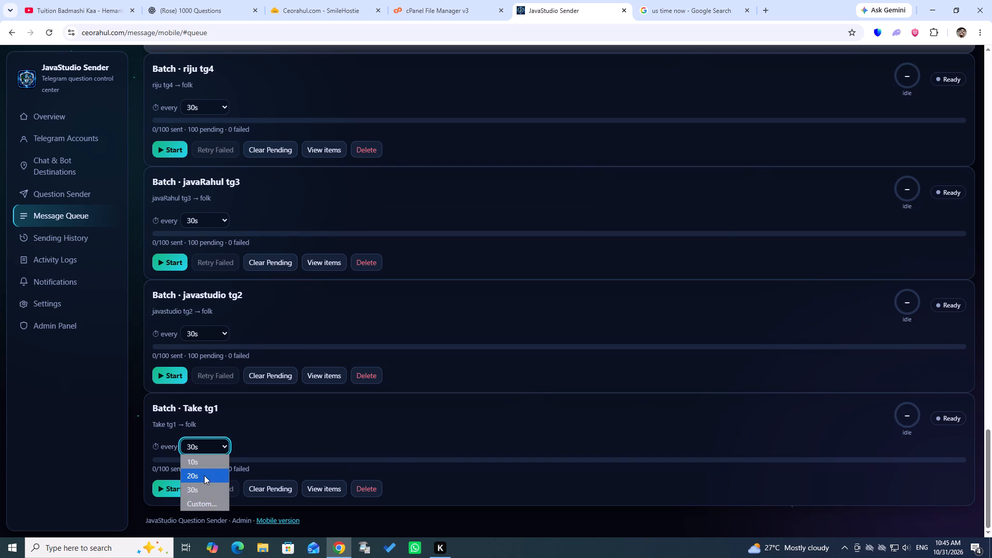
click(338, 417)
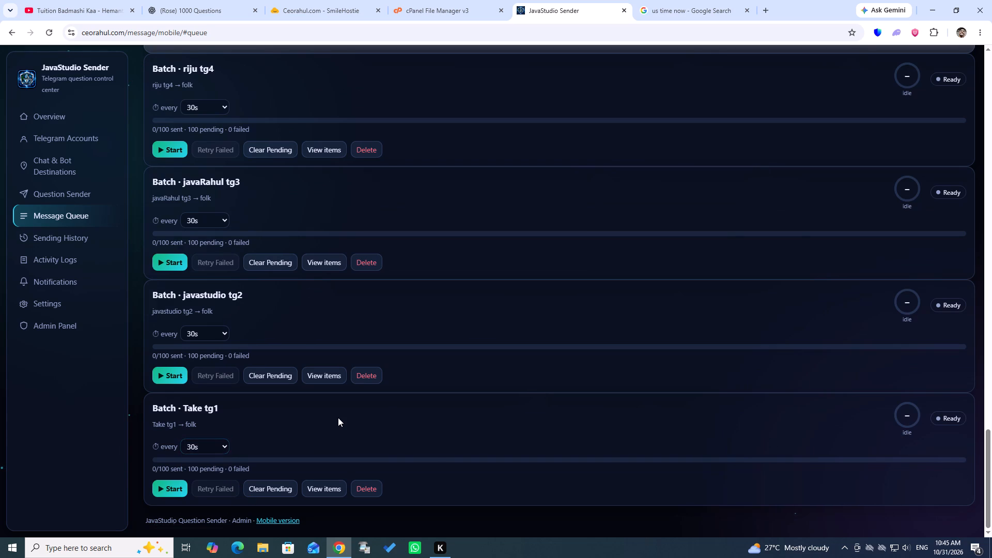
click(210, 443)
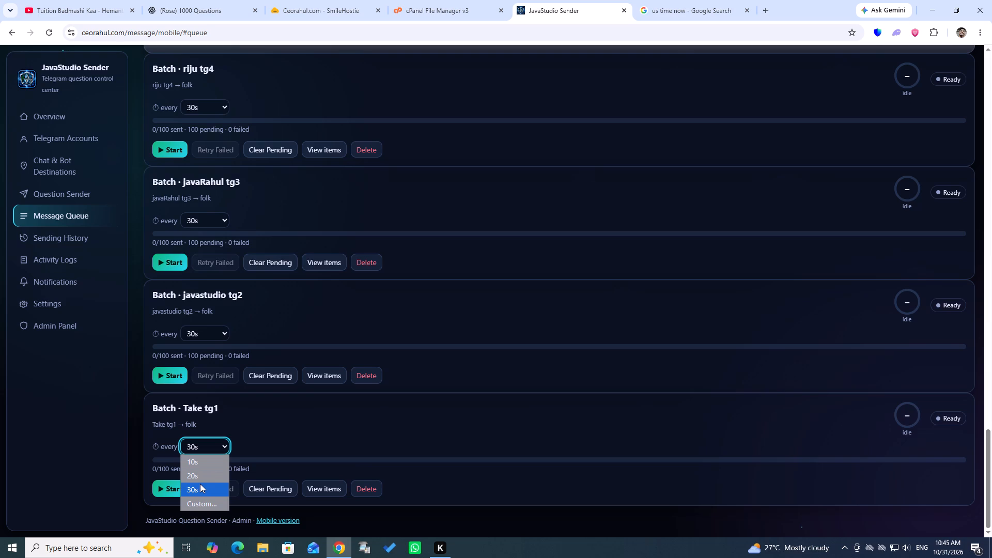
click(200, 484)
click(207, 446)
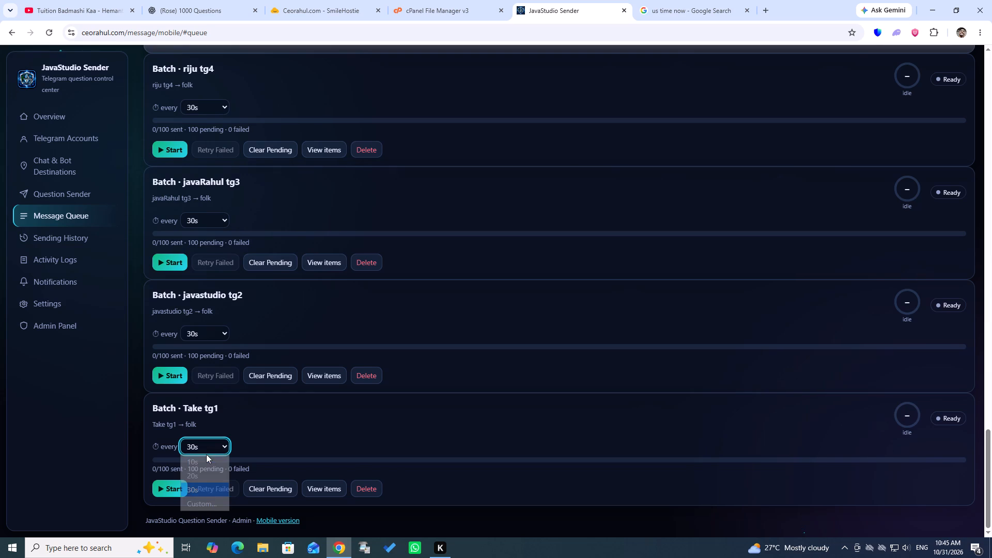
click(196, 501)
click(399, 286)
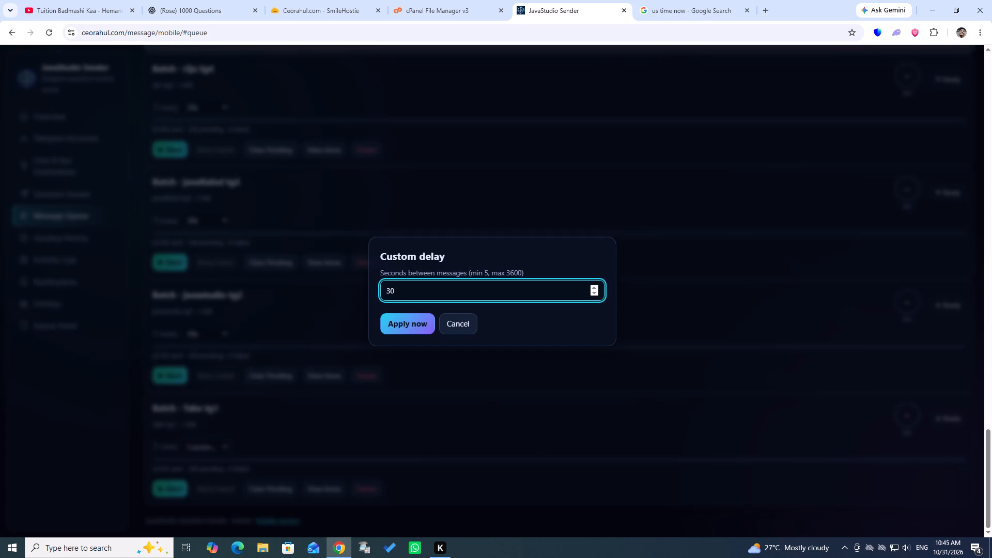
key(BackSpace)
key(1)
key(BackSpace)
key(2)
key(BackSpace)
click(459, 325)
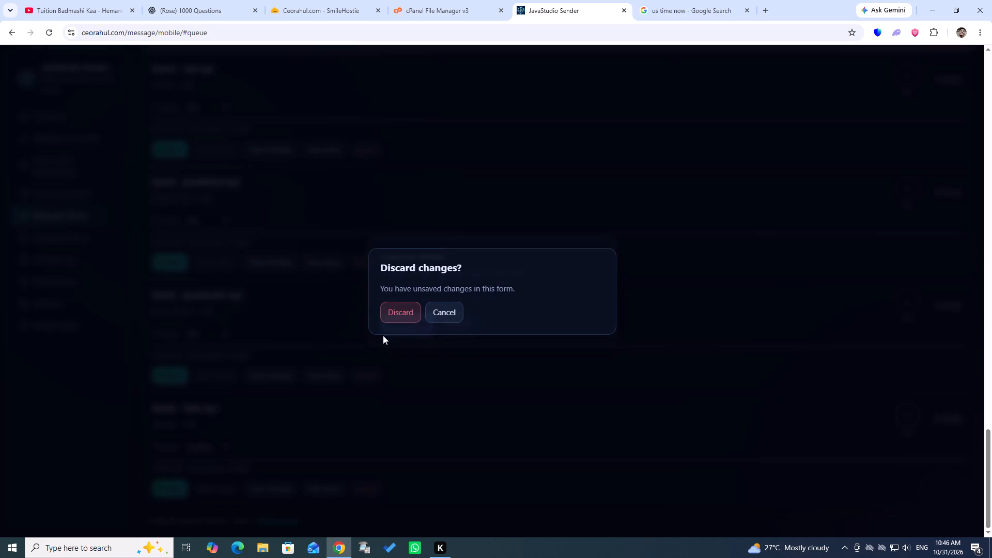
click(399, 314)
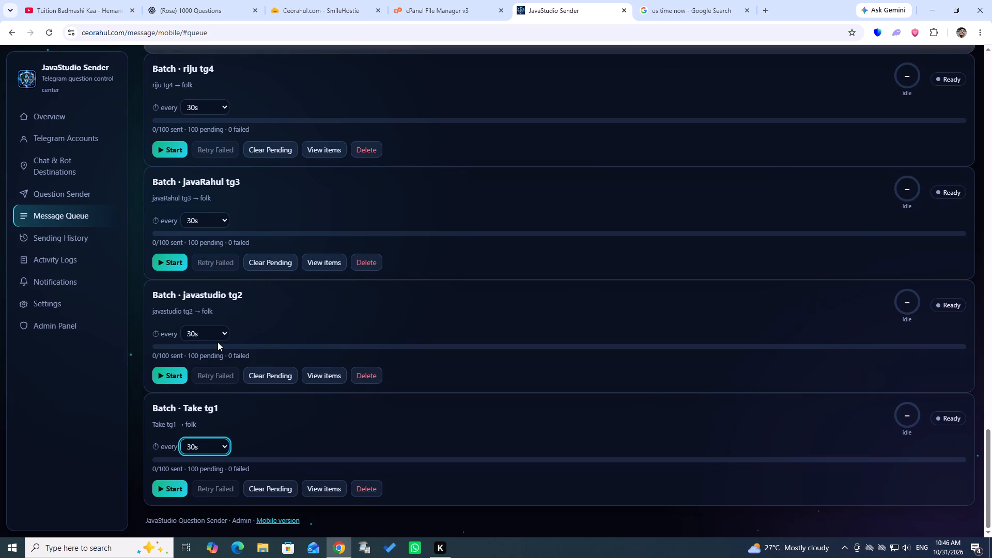
Set a custom delay of 32 seconds between messages for the javastudio tg2 batch.
click(218, 338)
click(208, 388)
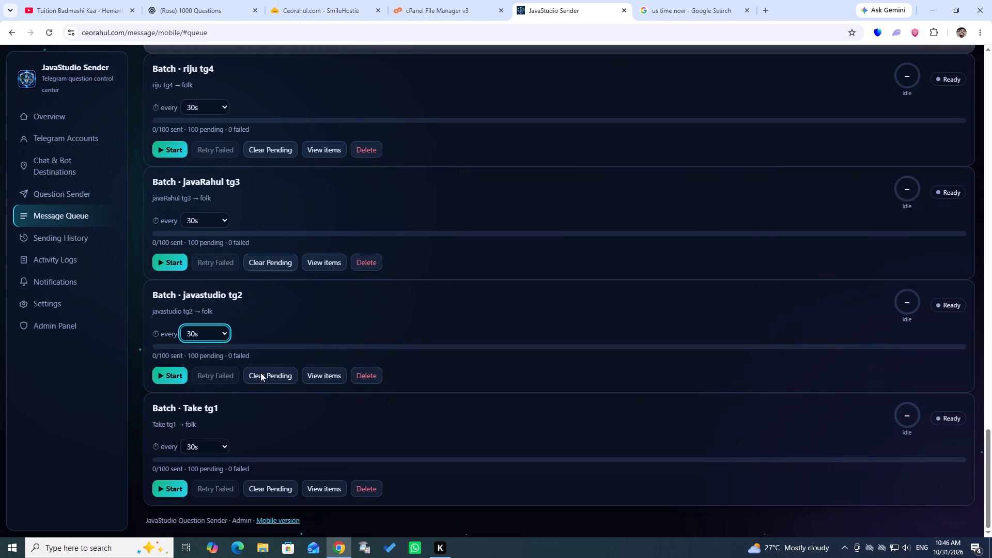
click(435, 293)
key(BackSpace)
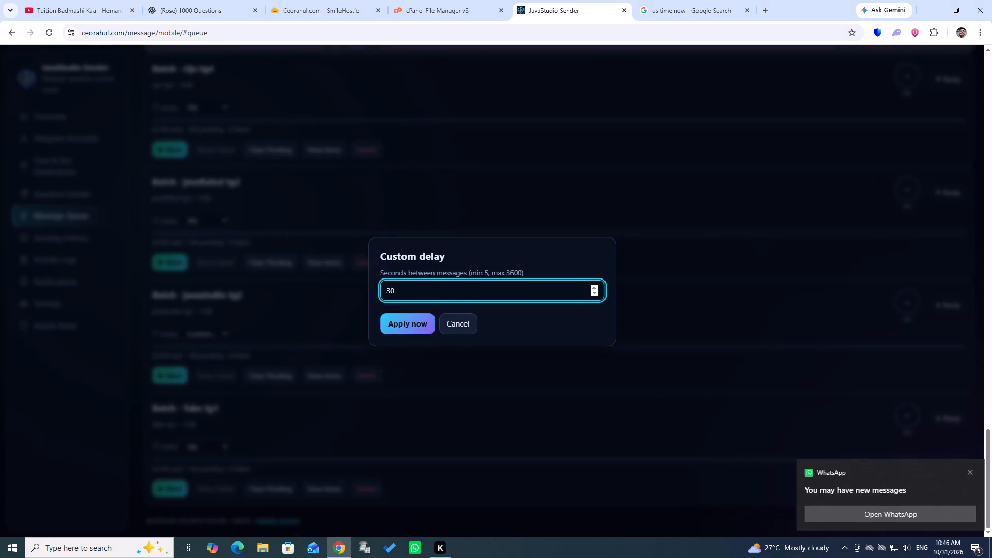
key(2)
click(416, 327)
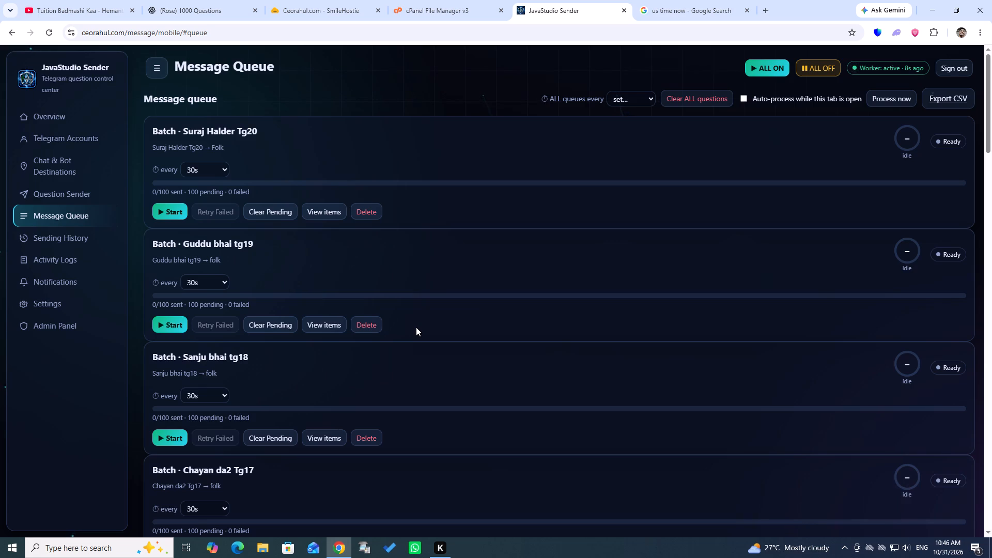
Set a custom delay of 34 seconds between messages for the javaRahul tg3 batch.
scroll(447, 354, down, 2)
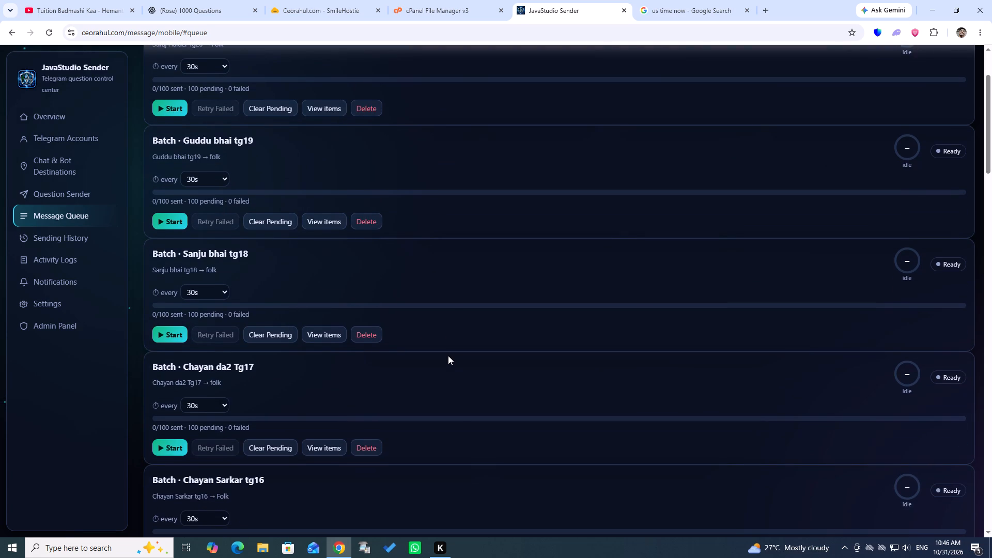
scroll(448, 355, down, 3)
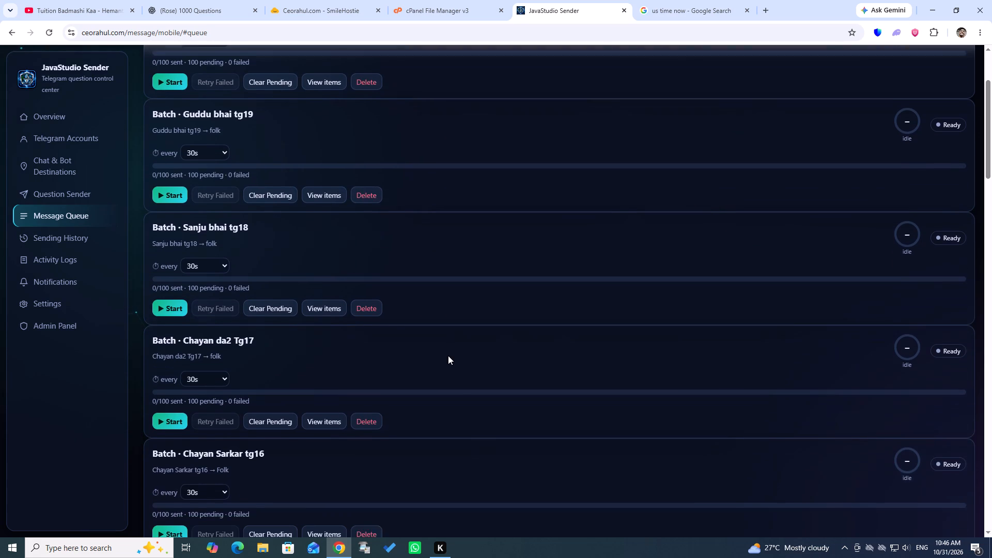
scroll(448, 355, down, 3)
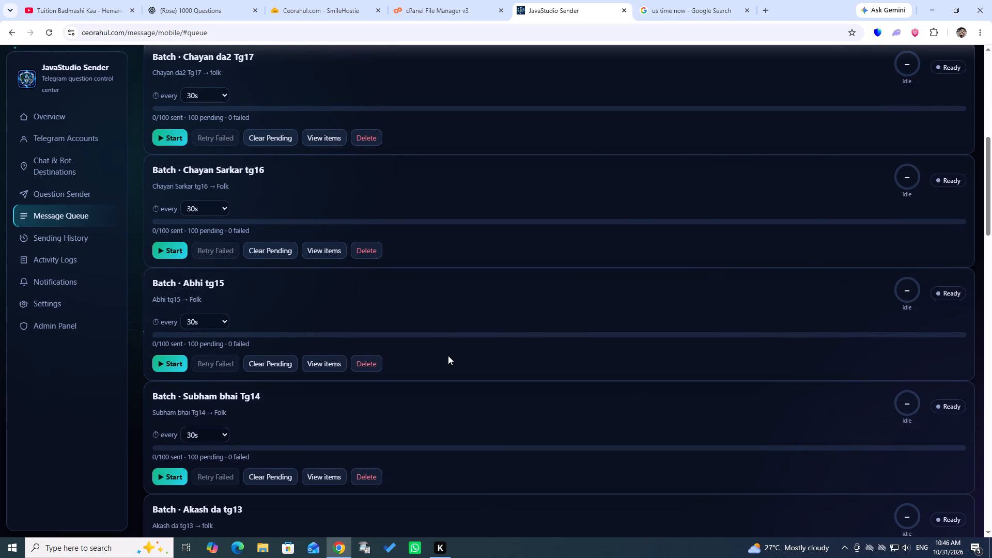
scroll(448, 355, down, 4)
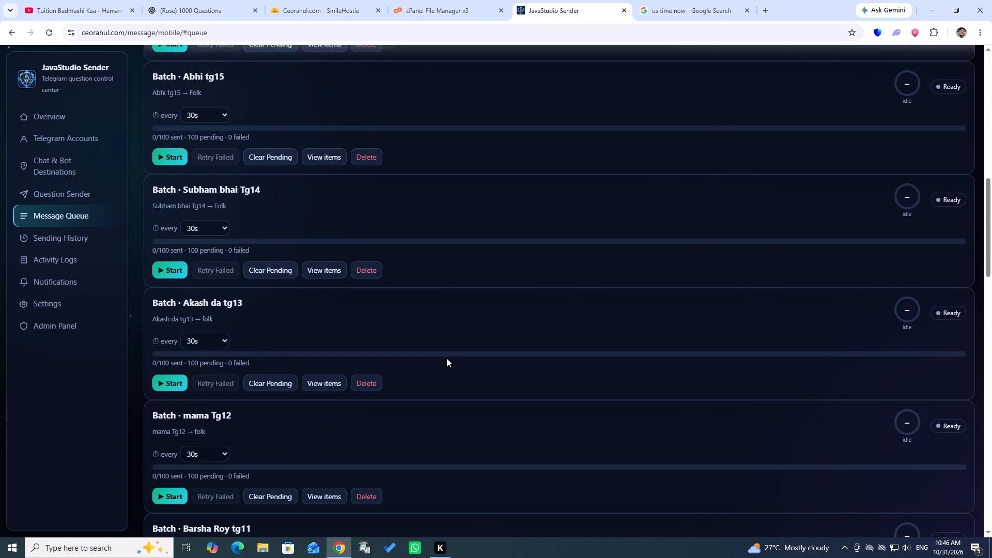
scroll(446, 358, down, 4)
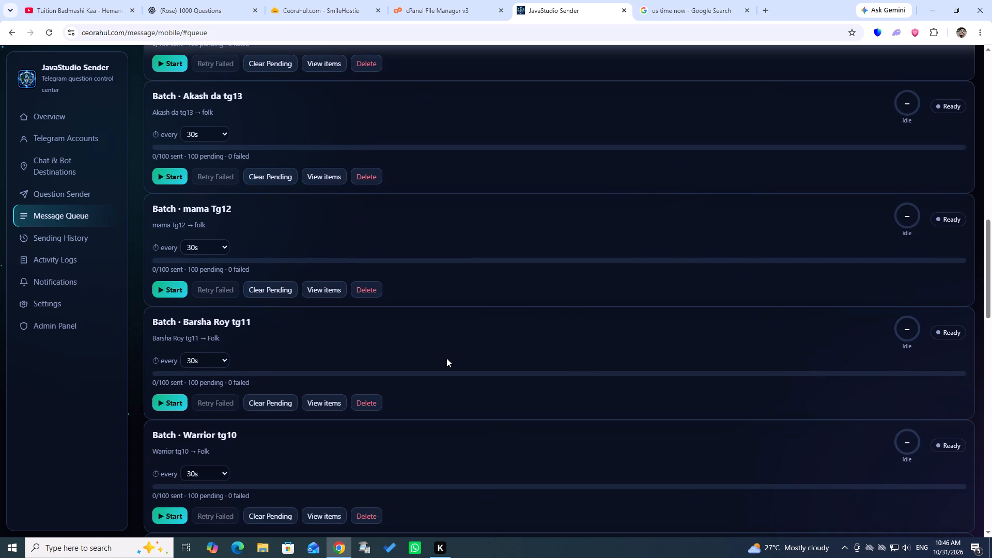
scroll(446, 358, down, 4)
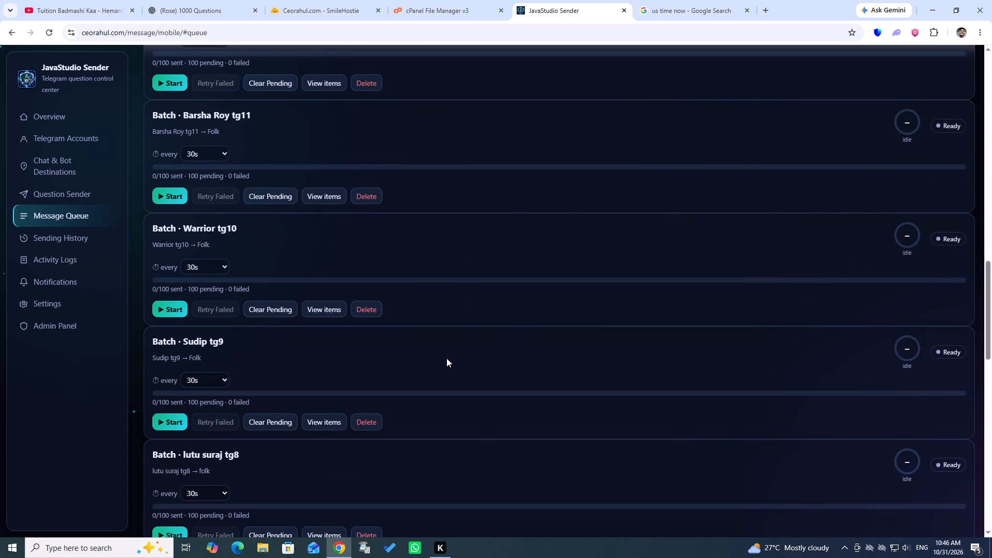
scroll(446, 358, down, 4)
scroll(446, 358, up, 1)
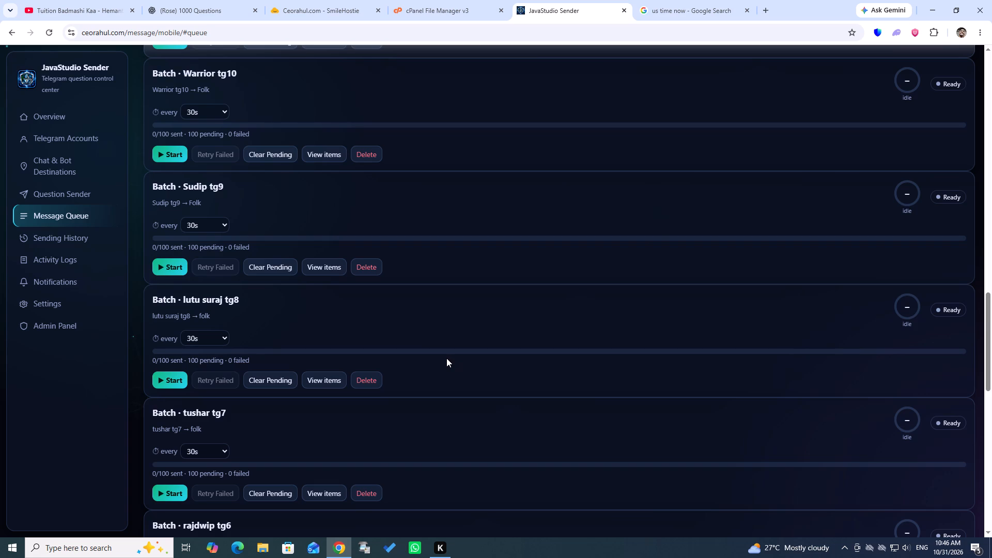
scroll(446, 358, down, 3)
scroll(446, 358, down, 20)
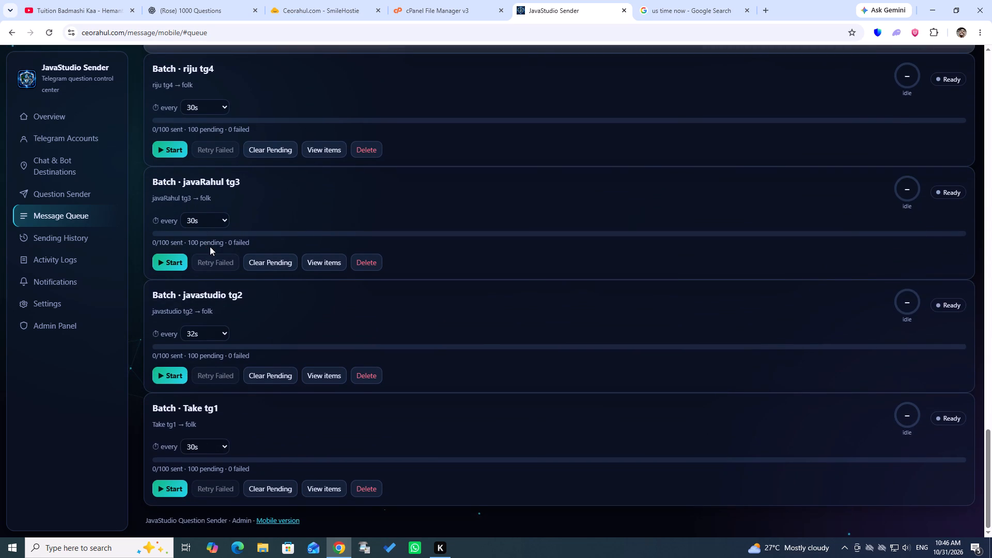
click(219, 222)
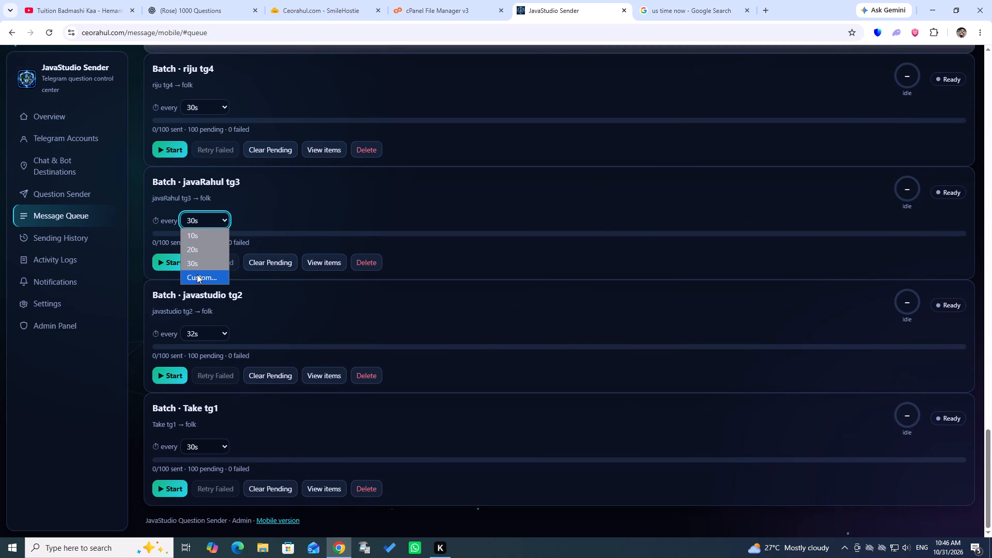
click(197, 275)
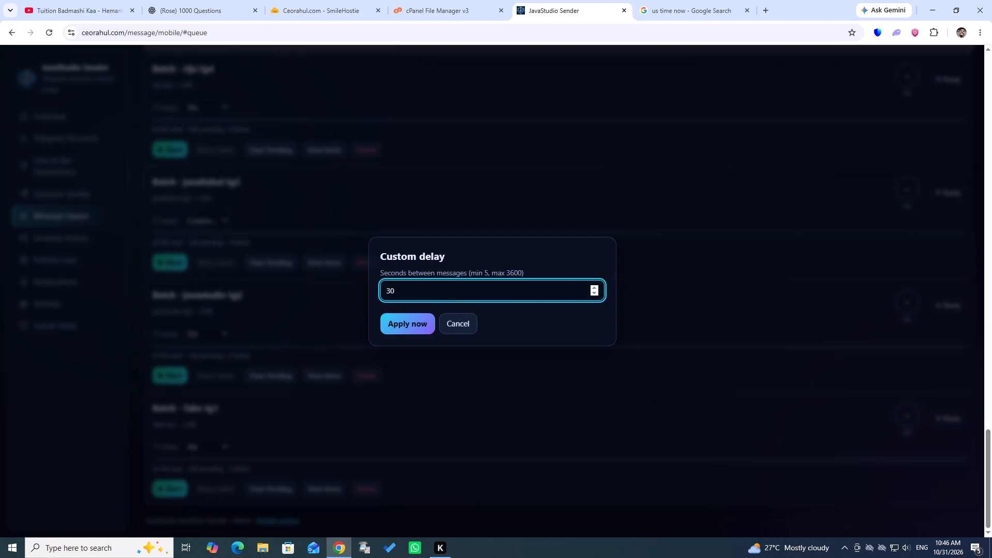
click(442, 290)
key(BackSpace)
key(4)
click(412, 325)
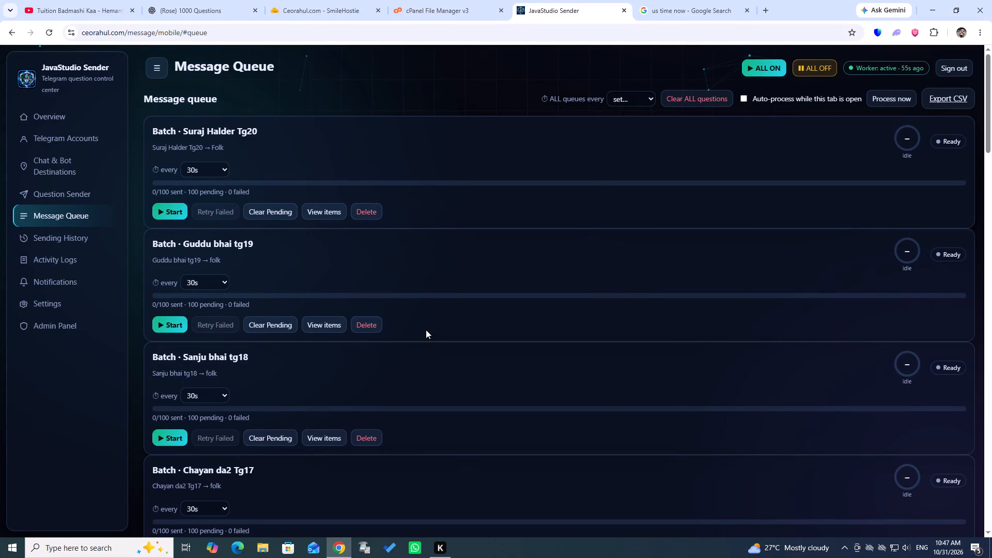
Set a custom delay of 37 seconds between messages for the riju tg4 batch.
scroll(430, 335, down, 2)
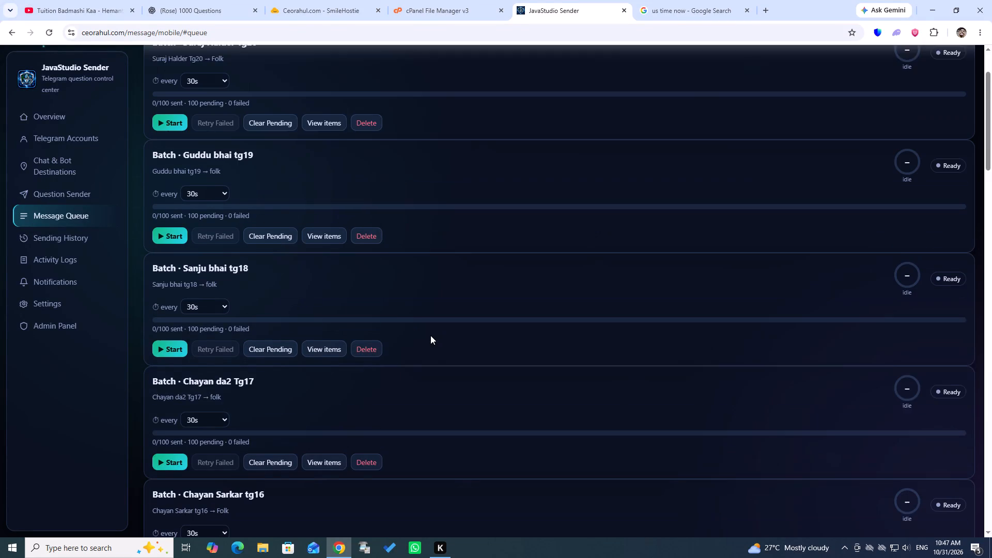
scroll(430, 338, down, 3)
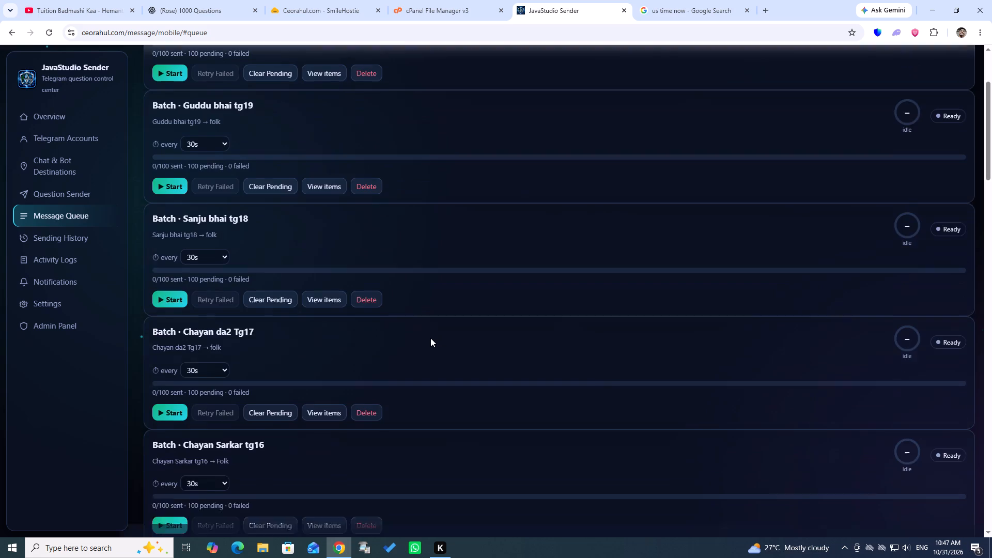
scroll(430, 338, down, 1)
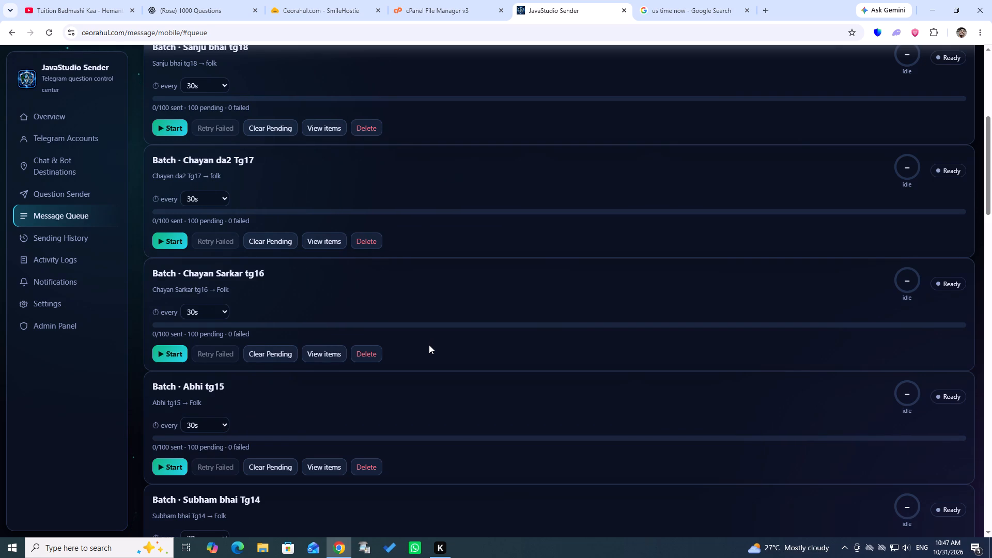
scroll(432, 349, down, 8)
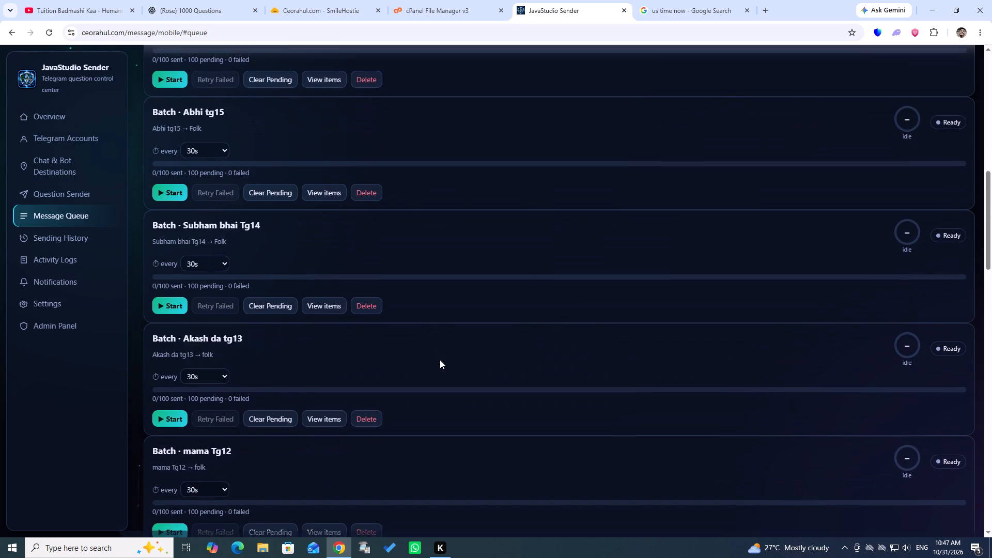
scroll(440, 360, down, 19)
scroll(436, 364, down, 4)
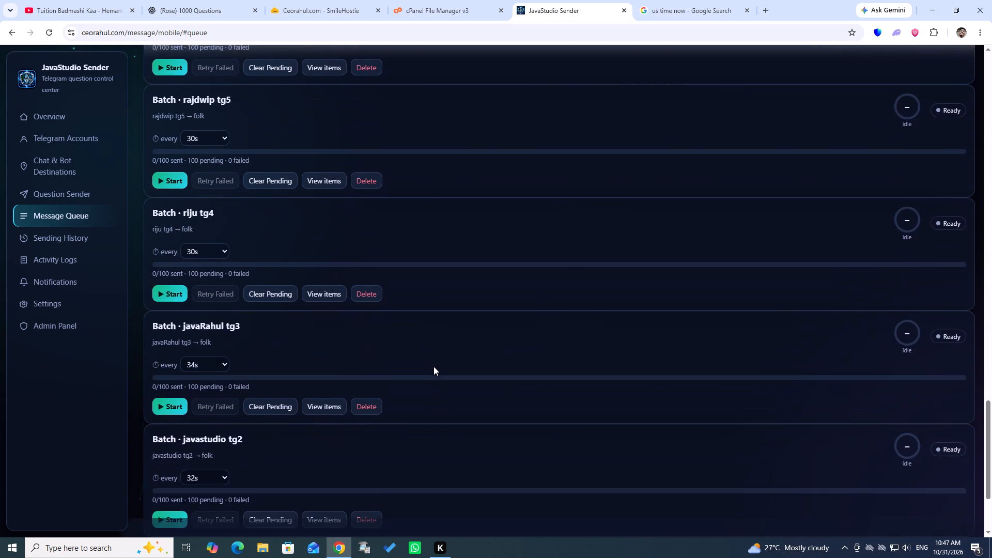
scroll(433, 366, down, 4)
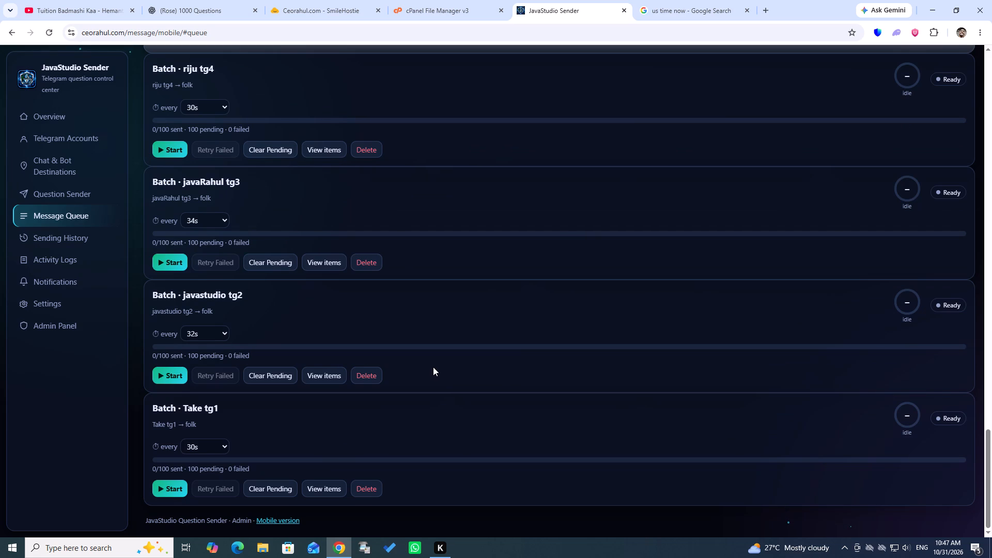
scroll(433, 367, down, 4)
scroll(494, 401, down, 4)
scroll(364, 389, up, 2)
scroll(303, 348, up, 2)
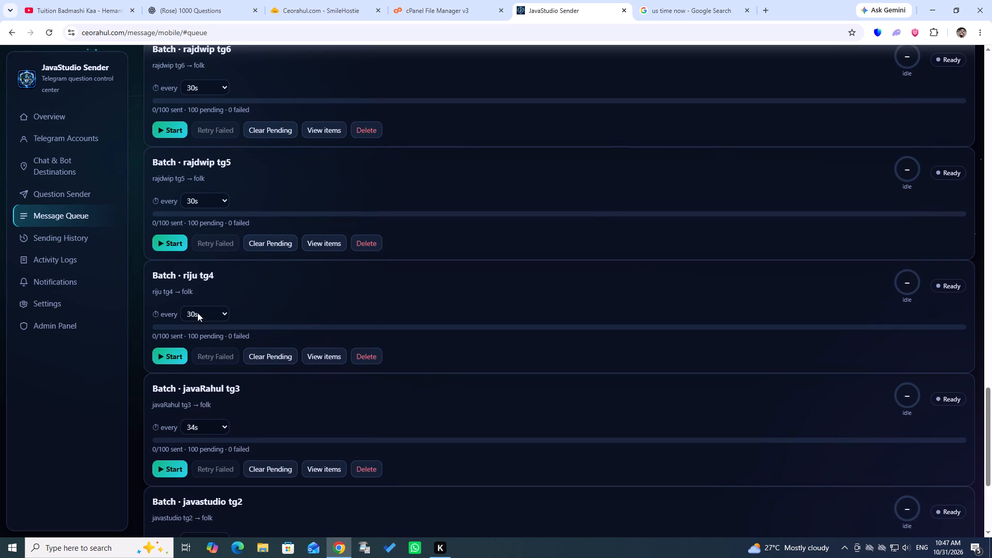
click(214, 312)
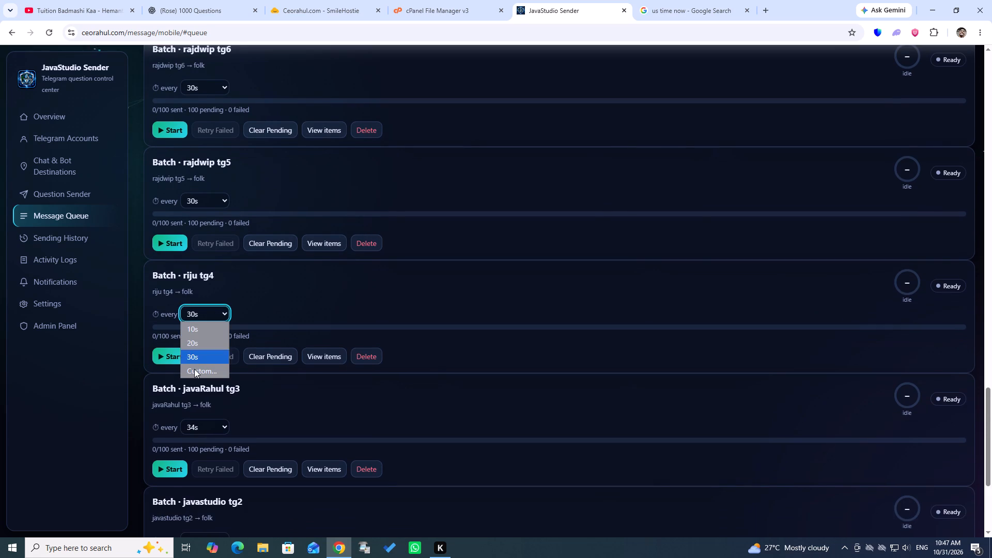
click(198, 371)
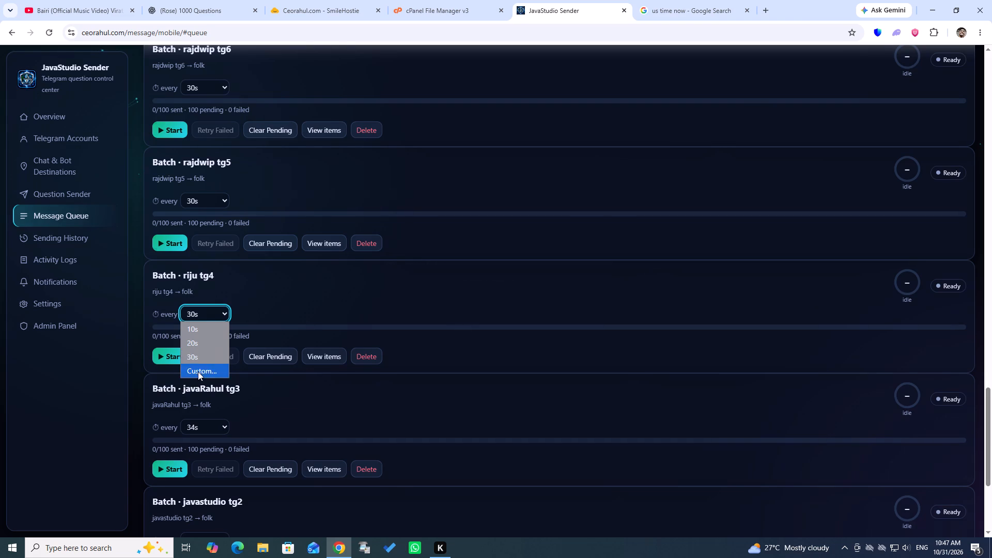
click(429, 294)
key(BackSpace)
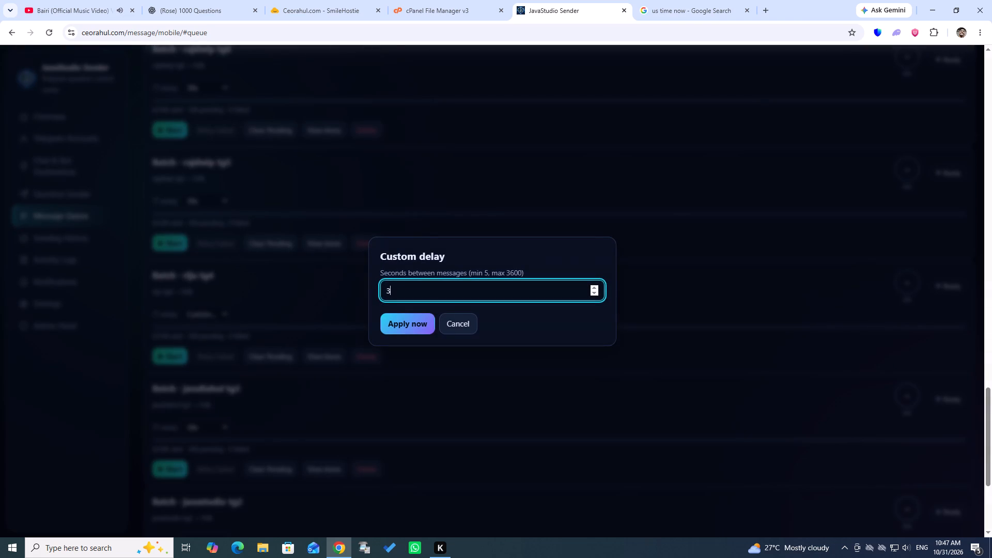
key(7)
click(409, 312)
click(409, 318)
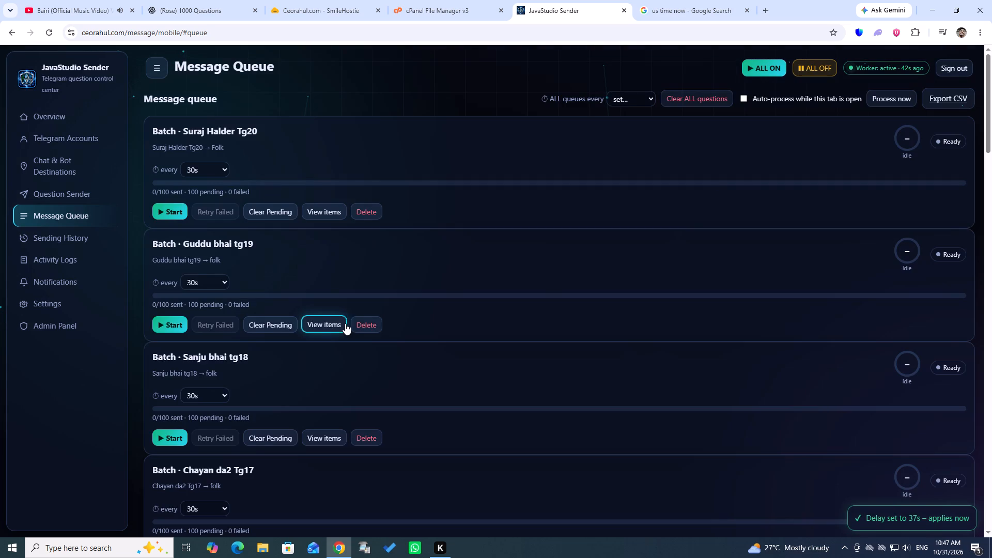
Set a custom delay of 35 seconds between messages for the rajdwip tg5 batch.
scroll(345, 323, down, 3)
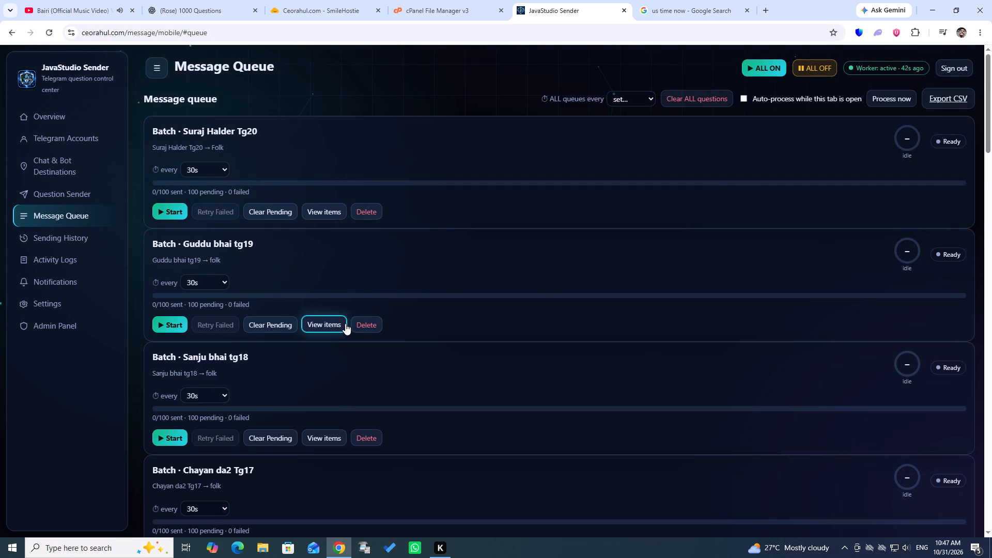
scroll(345, 323, down, 4)
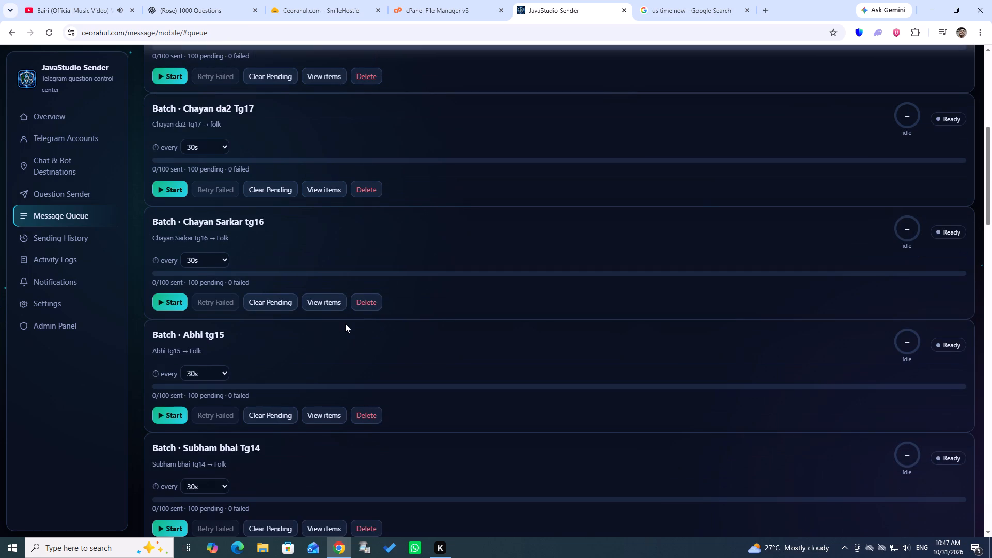
scroll(345, 323, down, 1)
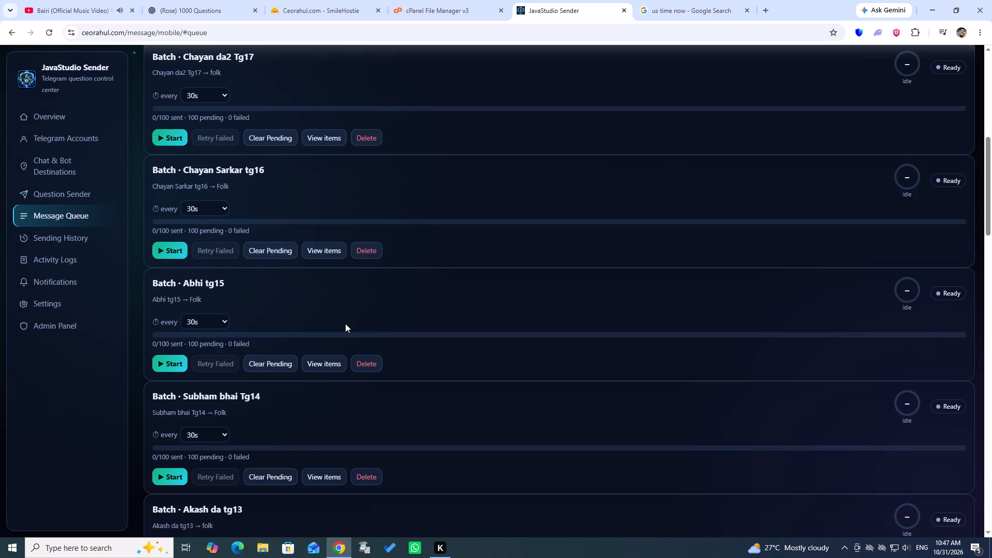
scroll(345, 323, down, 3)
scroll(345, 323, up, 3)
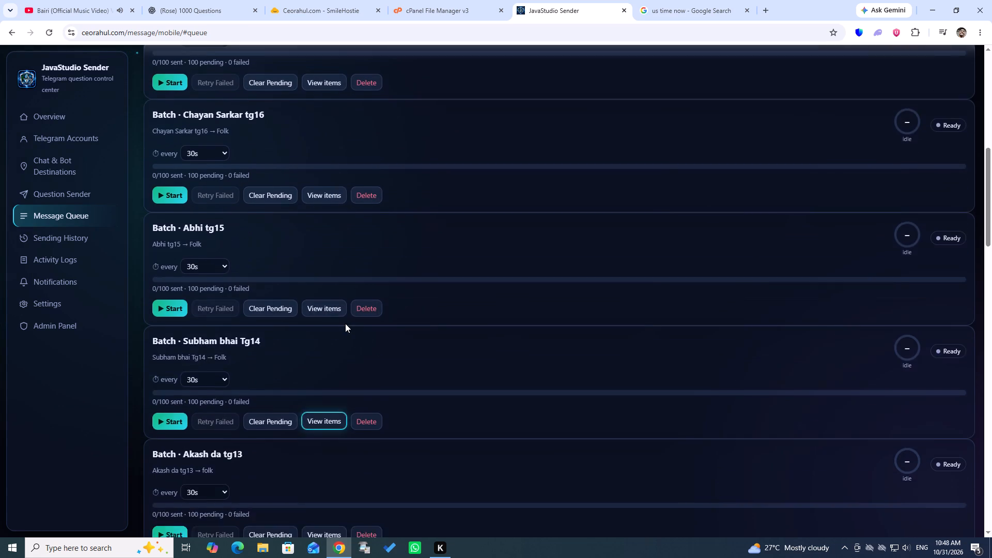
scroll(345, 323, down, 3)
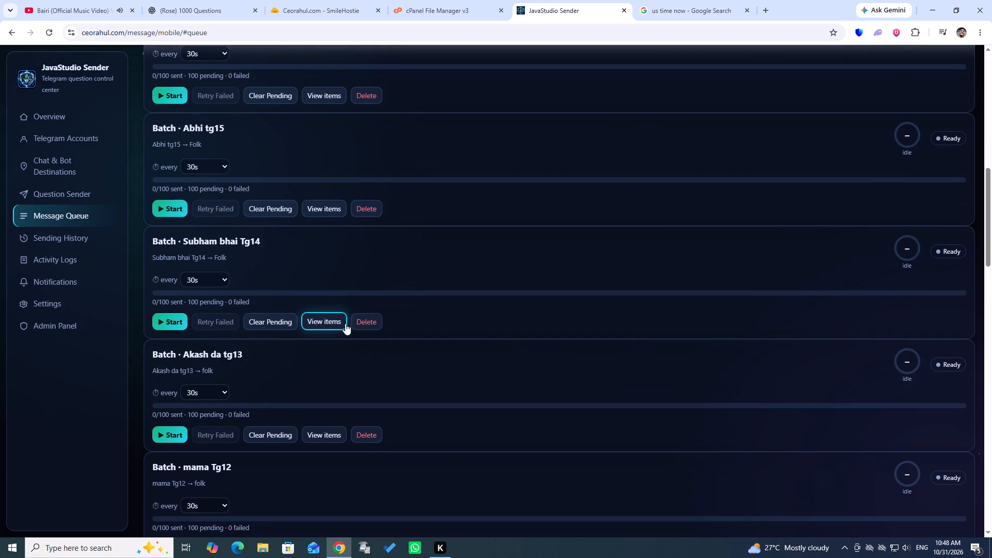
scroll(345, 323, down, 3)
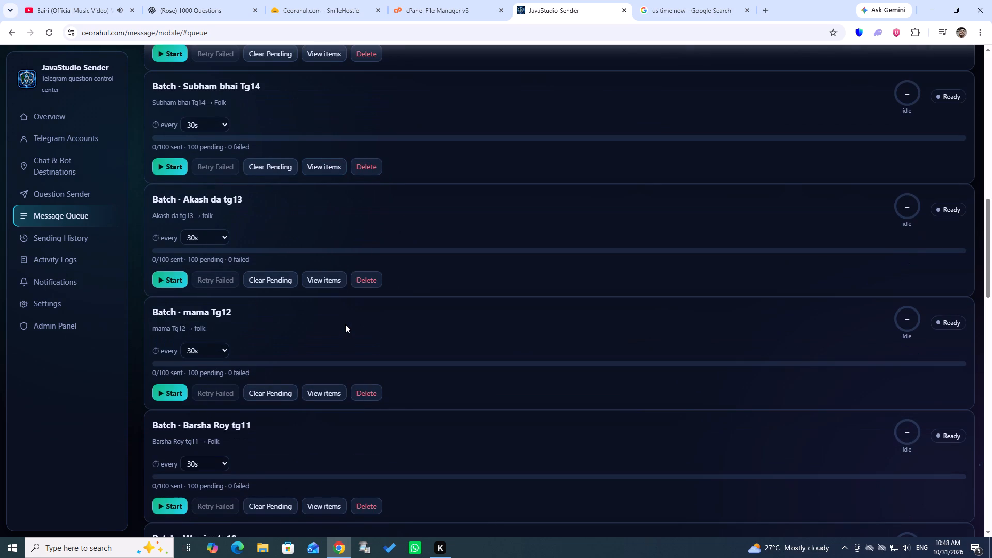
scroll(345, 324, down, 3)
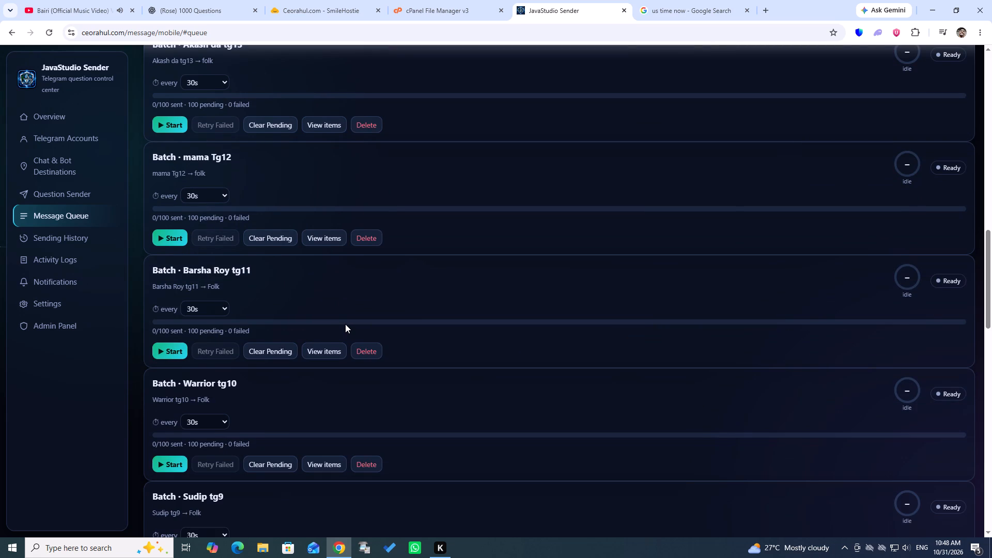
scroll(345, 324, down, 2)
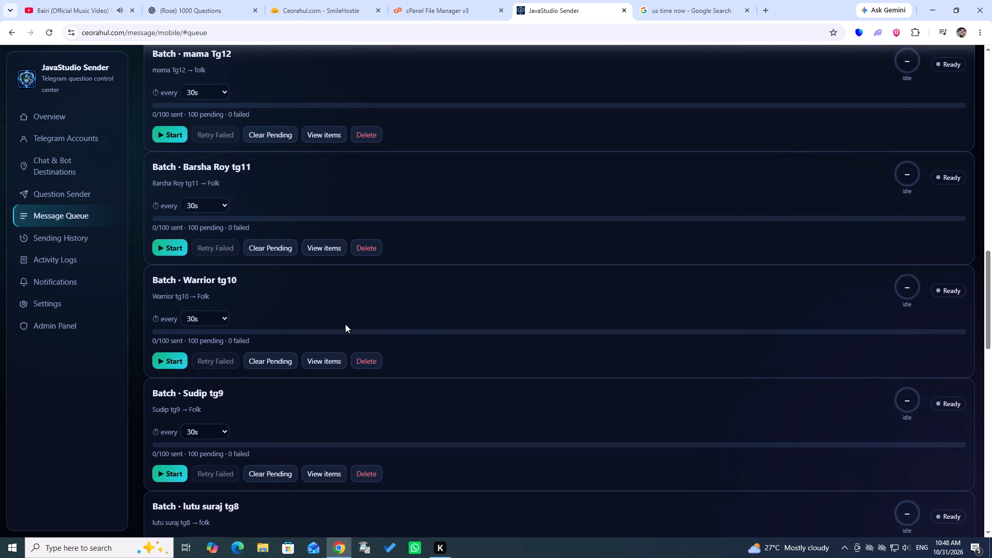
scroll(345, 324, down, 3)
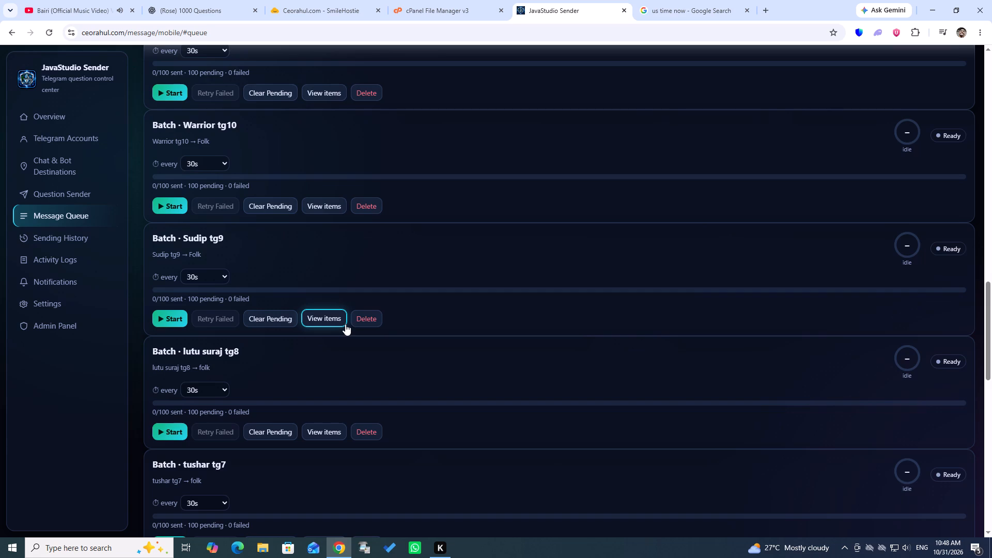
scroll(345, 324, down, 2)
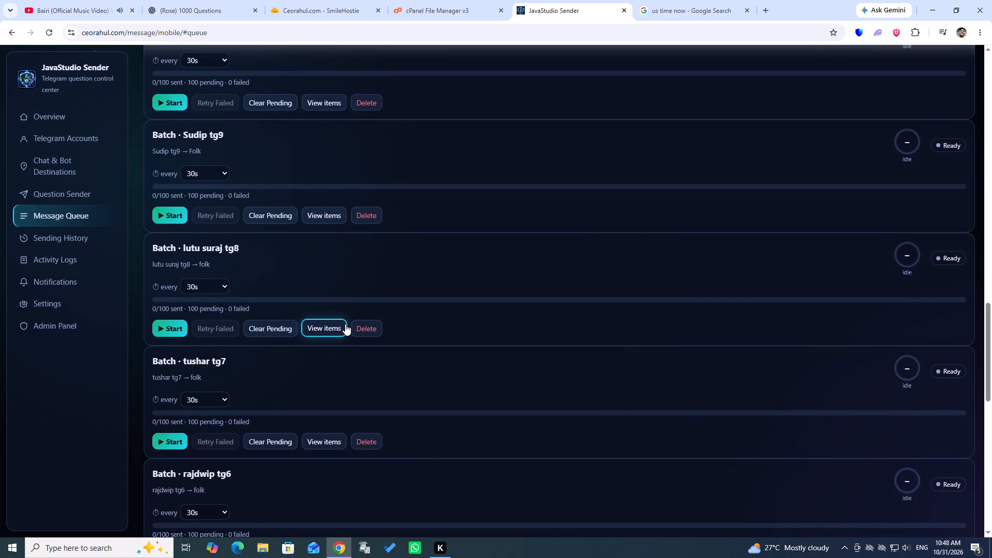
scroll(345, 324, down, 7)
scroll(345, 324, up, 3)
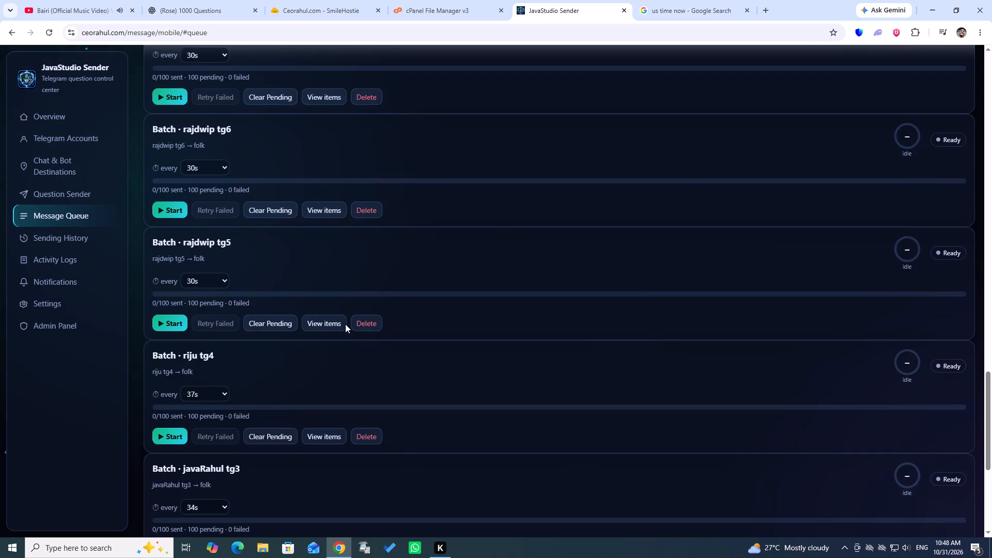
scroll(345, 324, down, 17)
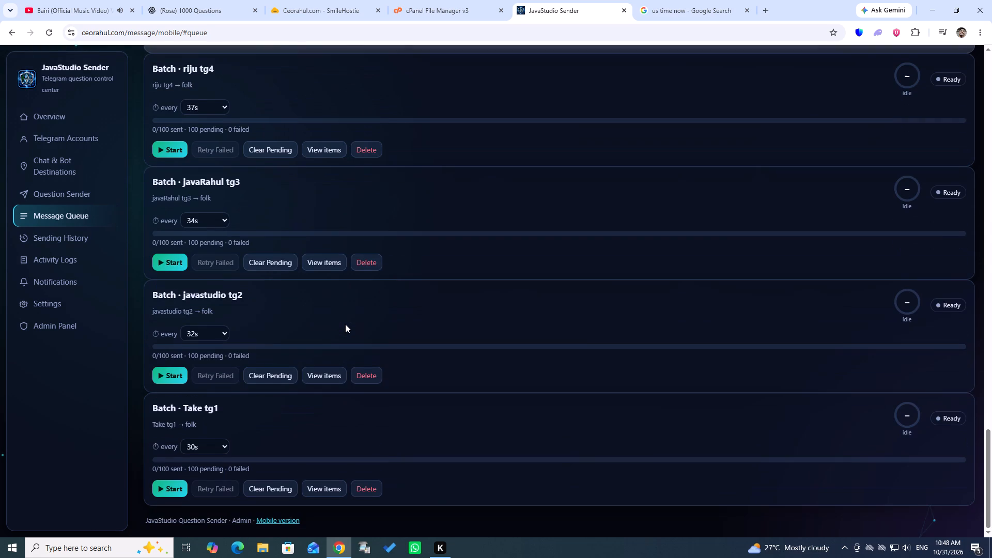
scroll(345, 324, down, 3)
scroll(277, 332, up, 5)
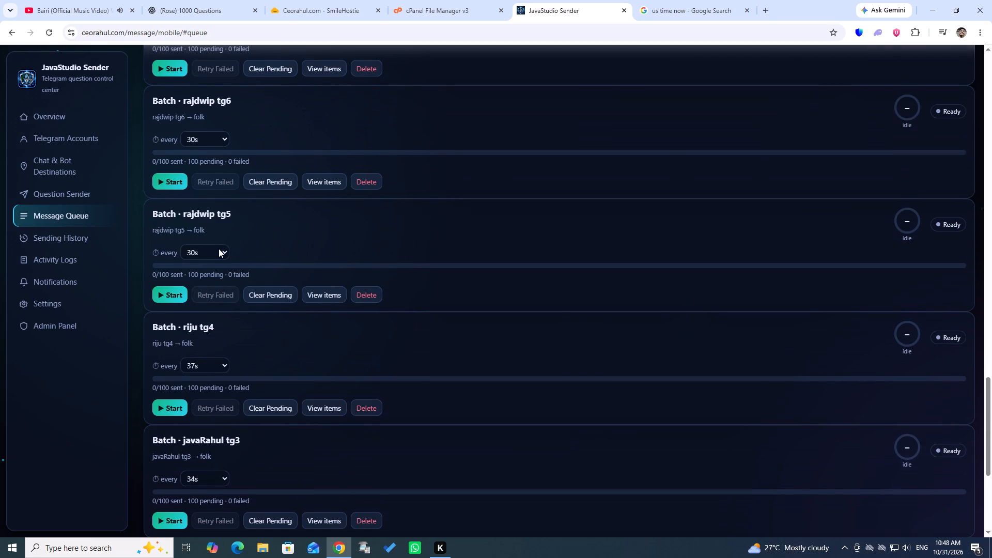
click(219, 249)
click(206, 305)
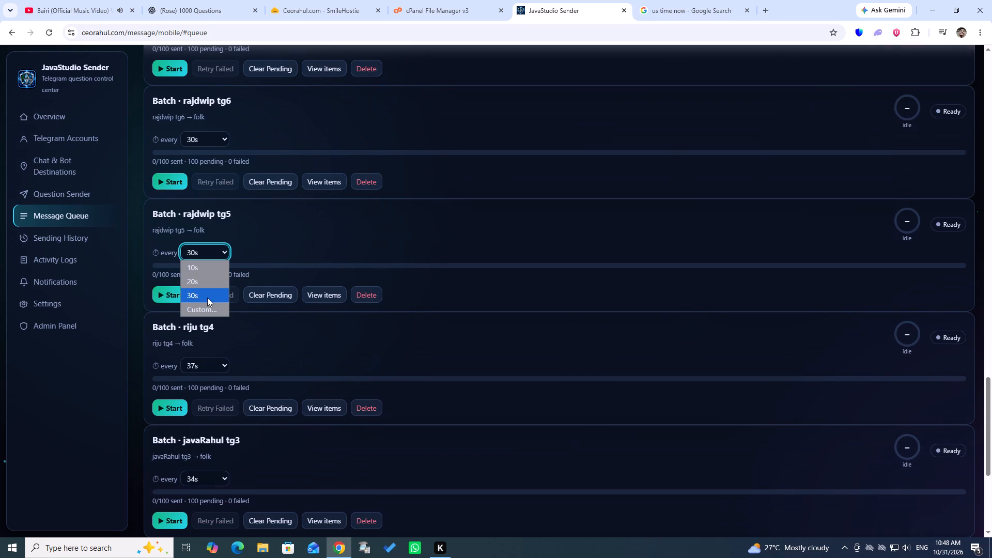
click(429, 297)
key(BackSpace)
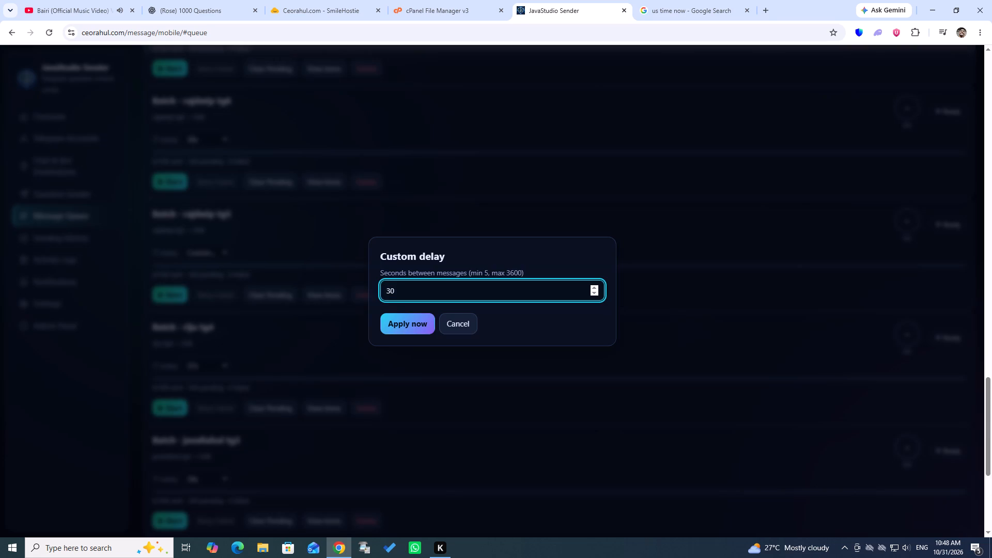
key(5)
click(397, 324)
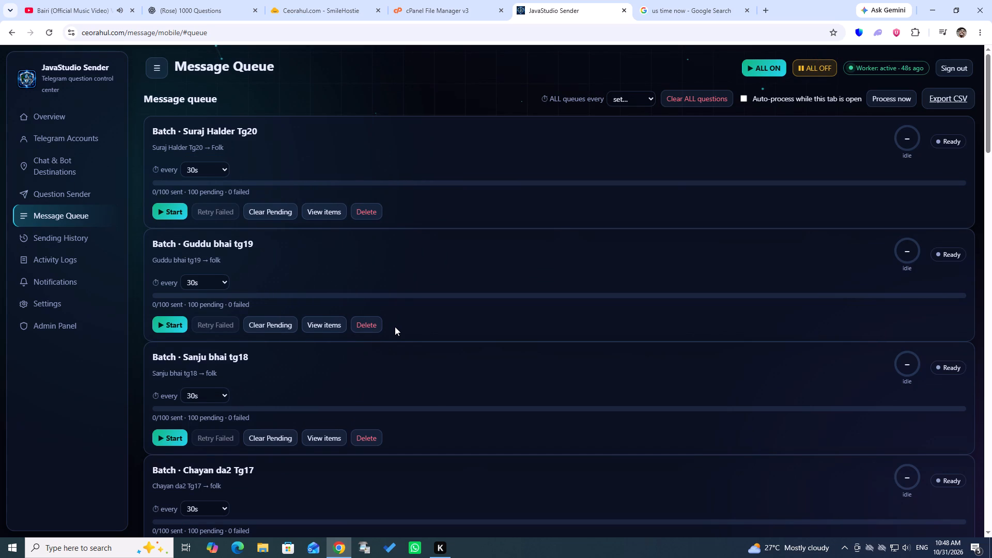
Review the message queue from the Tg20 batch down to tg1, checking the delay assigned to each batch.
scroll(395, 327, down, 2)
scroll(395, 327, up, 2)
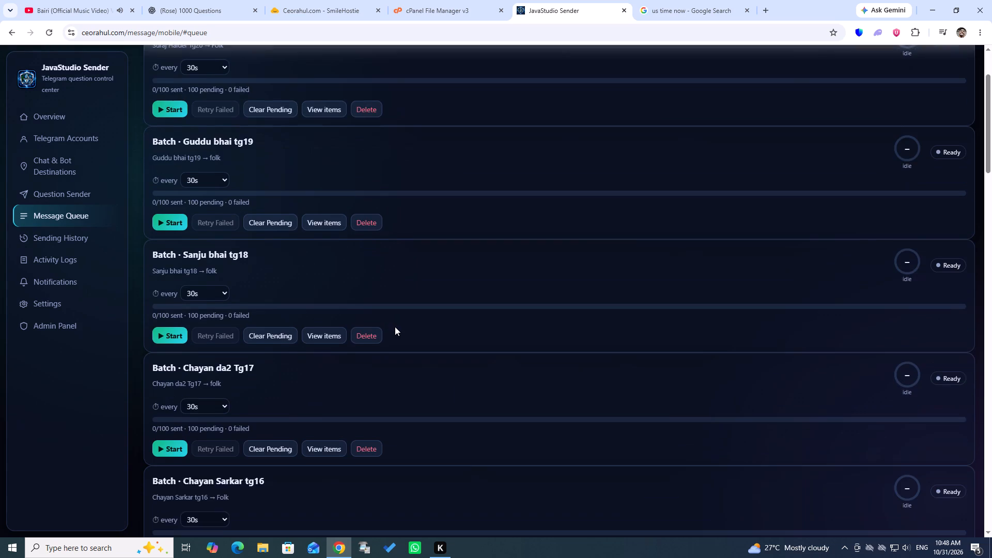
scroll(395, 327, down, 3)
scroll(395, 327, up, 3)
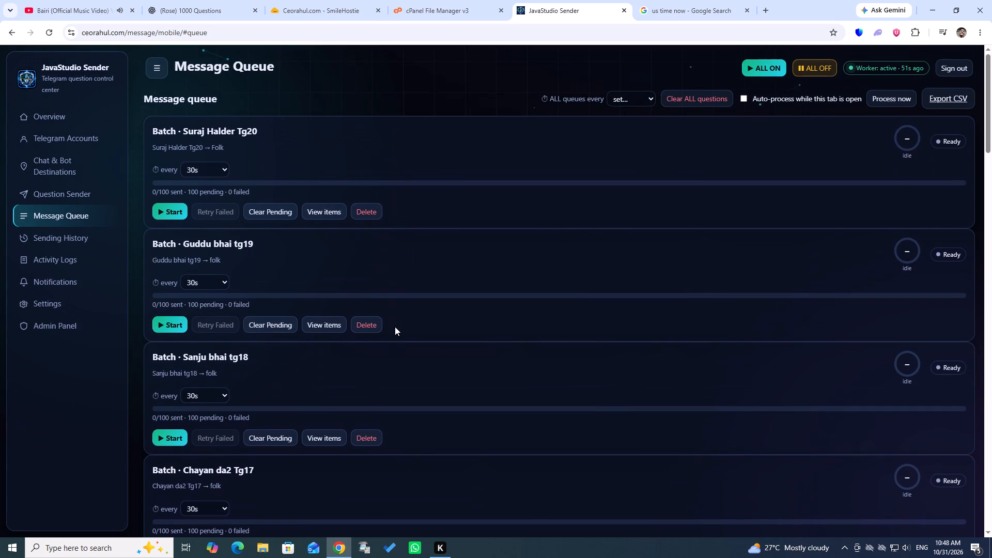
scroll(395, 327, down, 3)
scroll(395, 327, up, 3)
scroll(395, 327, down, 3)
scroll(395, 327, up, 1)
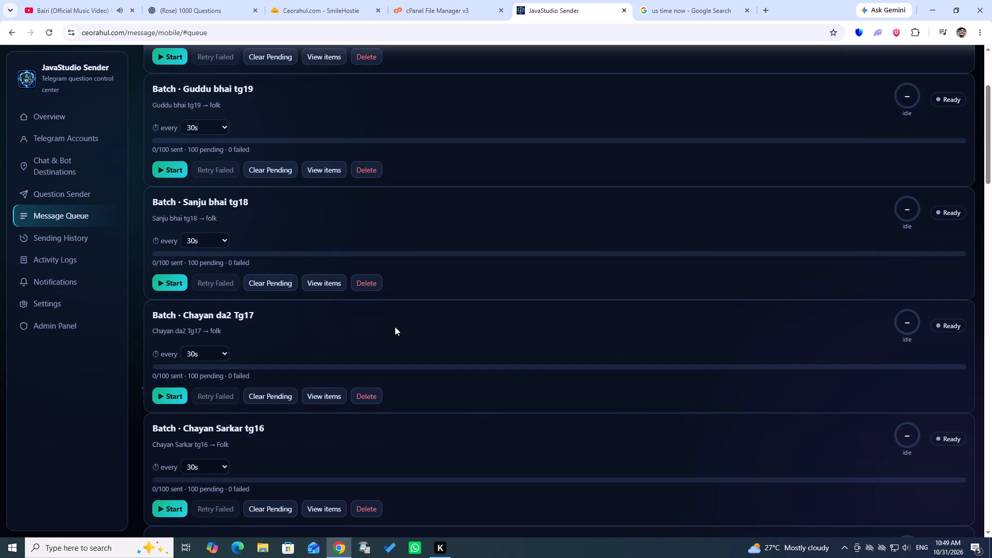
scroll(395, 327, up, 1)
scroll(395, 327, down, 2)
scroll(299, 359, down, 18)
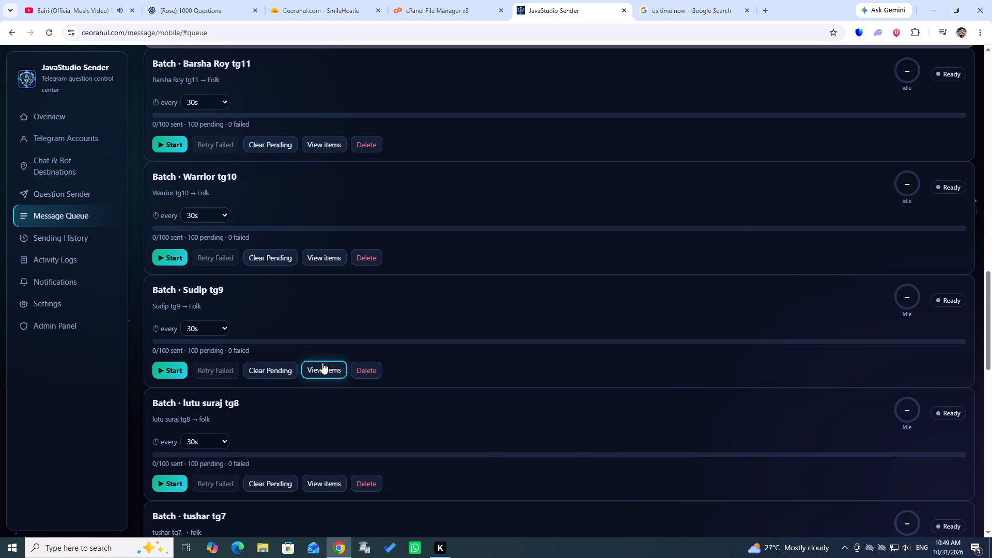
scroll(322, 363, down, 3)
scroll(322, 363, up, 3)
scroll(322, 363, down, 5)
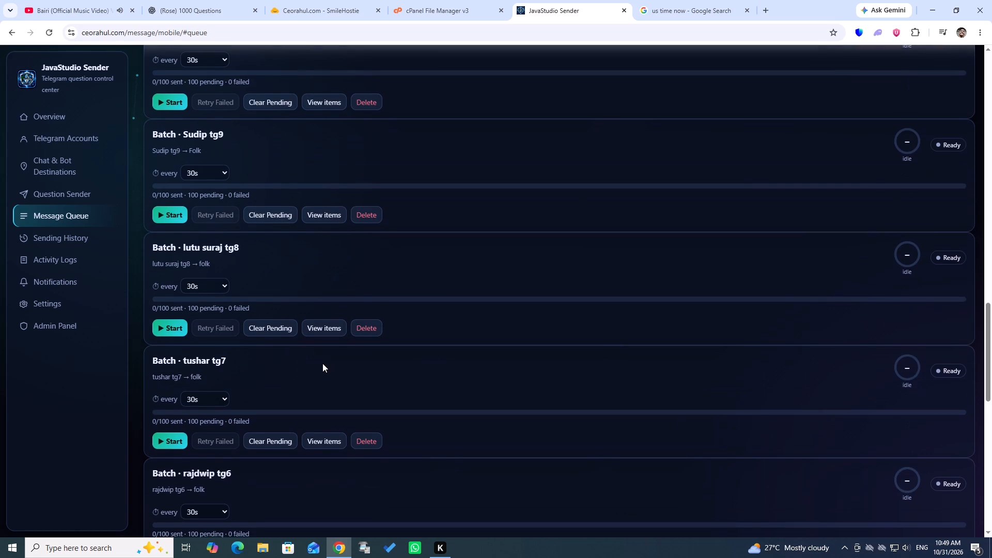
scroll(322, 363, down, 6)
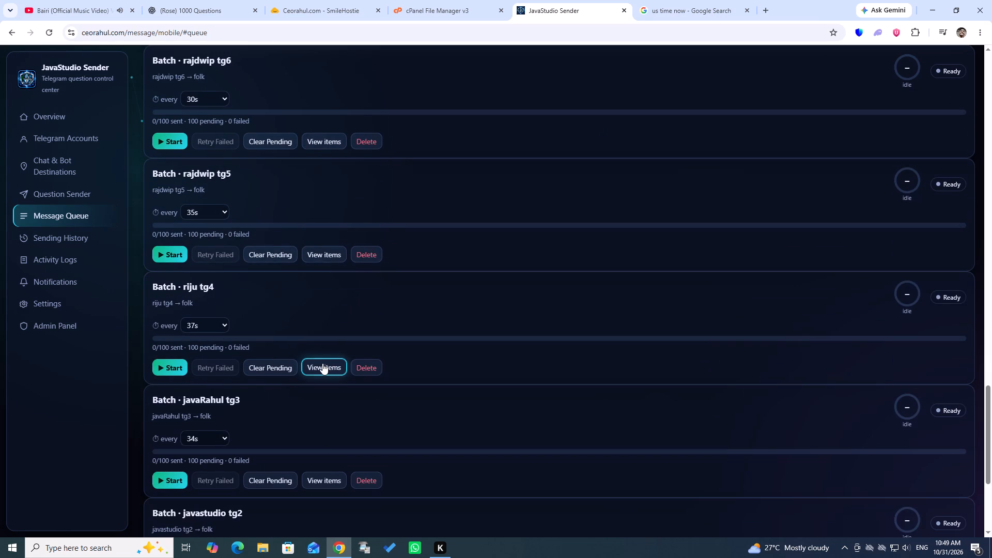
scroll(322, 363, down, 4)
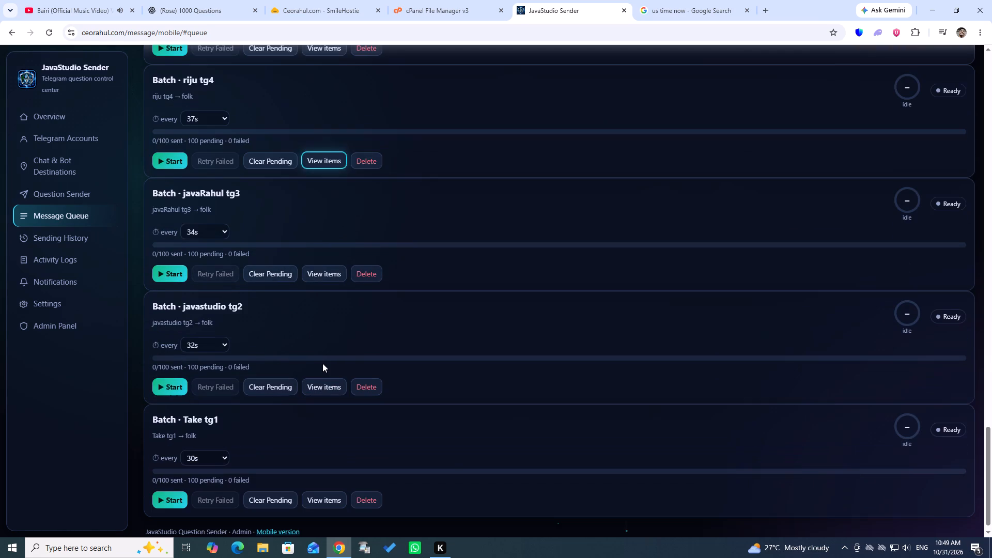
scroll(322, 363, down, 2)
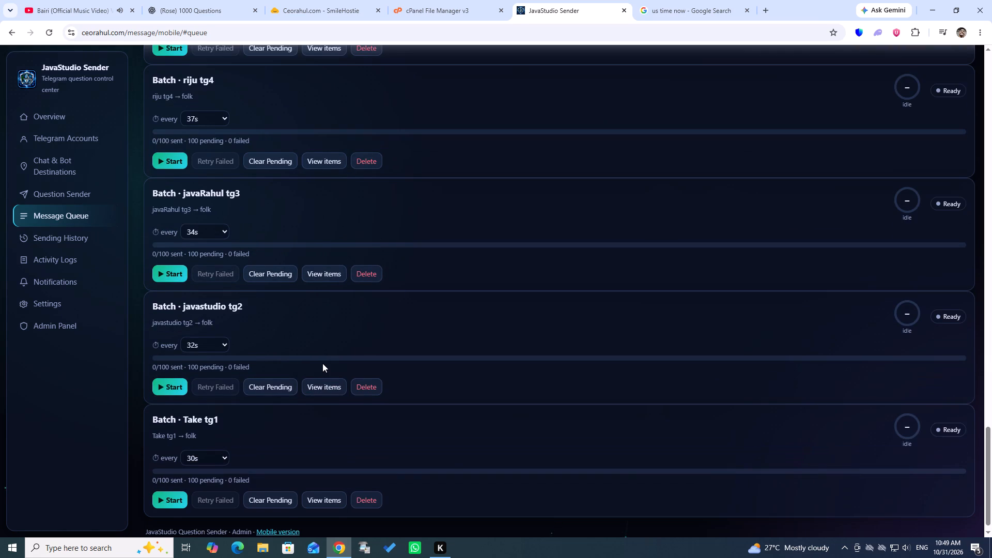
scroll(322, 363, down, 7)
Compare the message delays of the batches from tg1 up to tg9 in the message queue.
scroll(325, 370, up, 2)
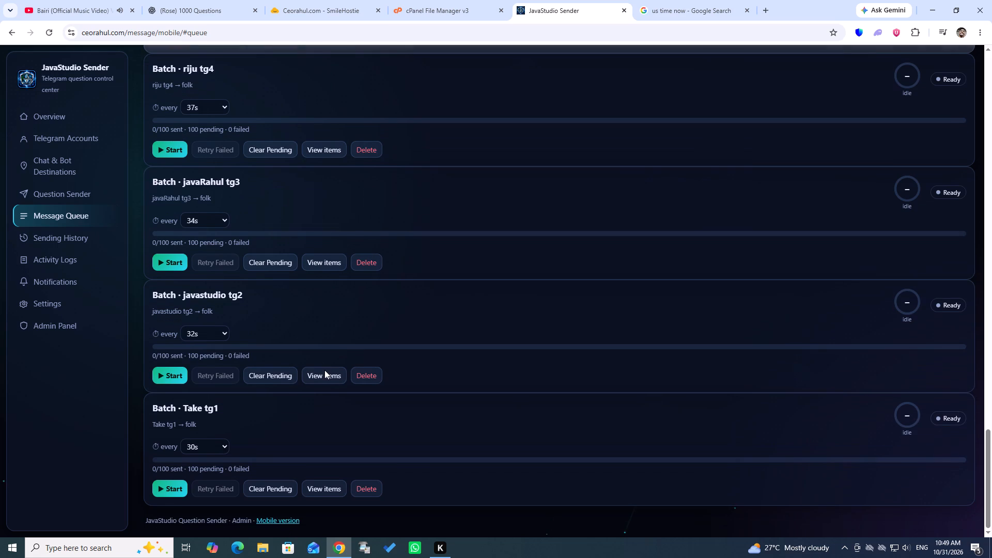
scroll(324, 370, up, 4)
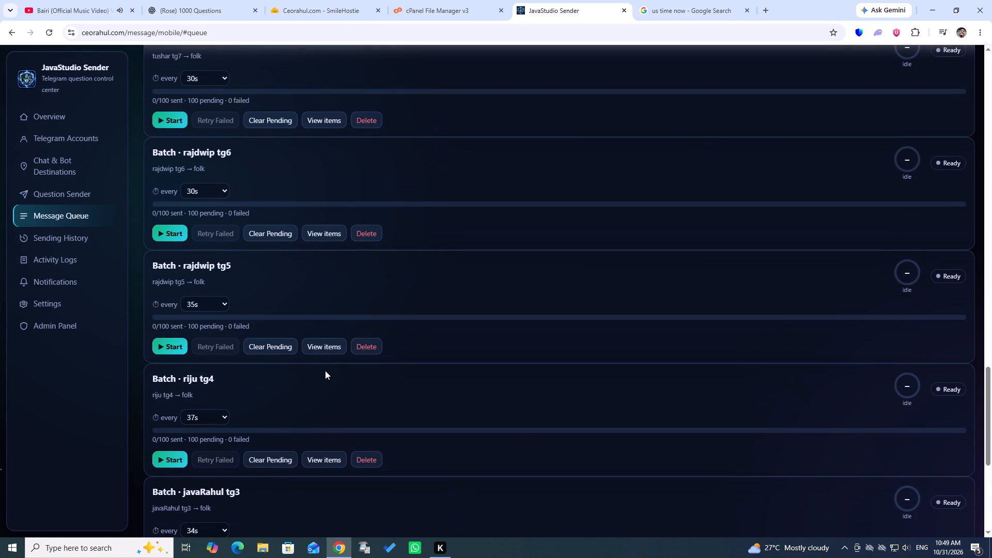
scroll(325, 370, up, 1)
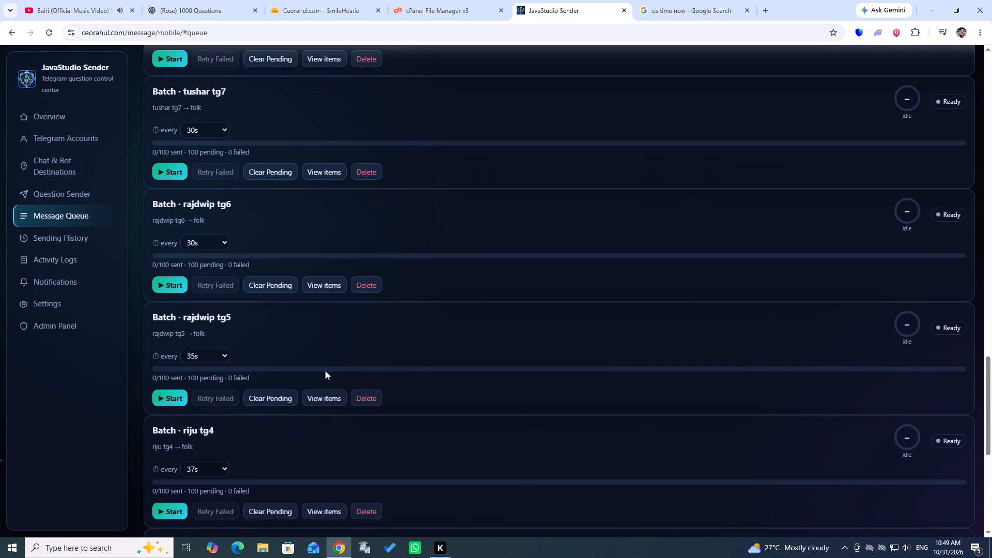
scroll(325, 370, up, 4)
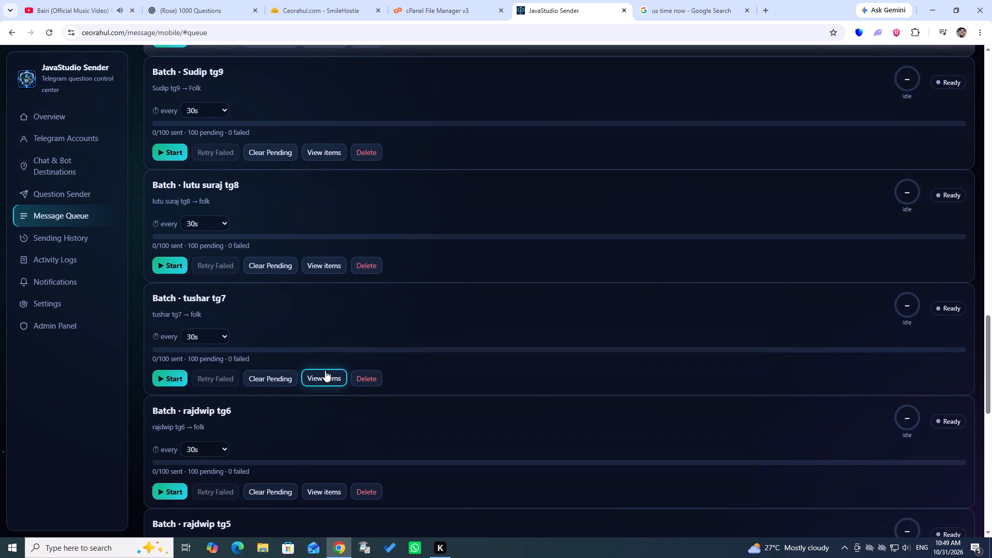
scroll(325, 370, down, 6)
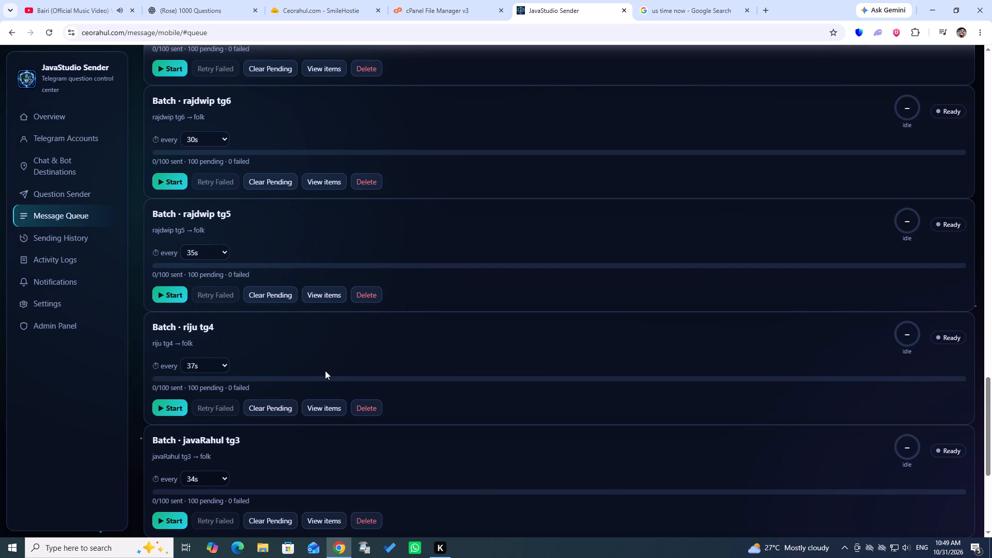
scroll(325, 370, down, 4)
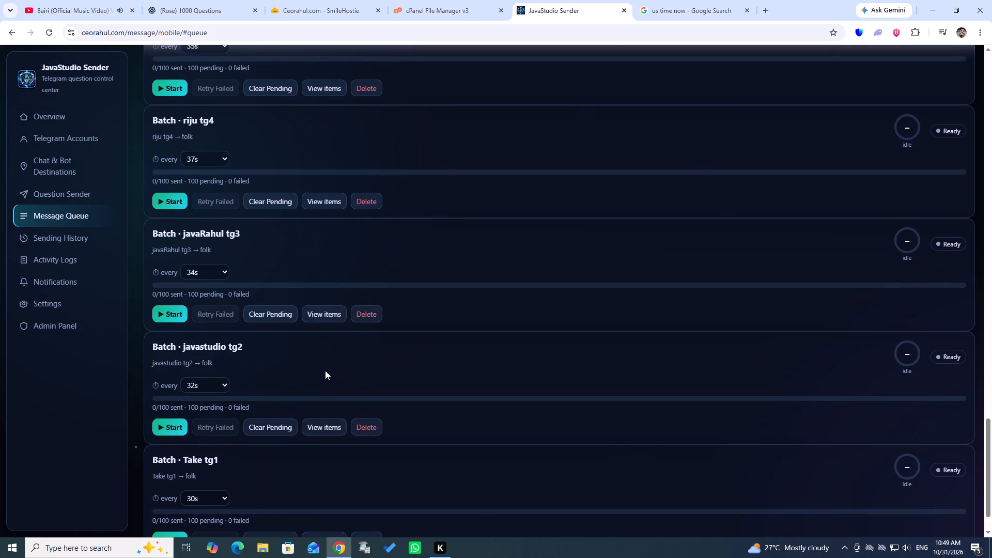
scroll(325, 370, down, 4)
scroll(325, 370, up, 5)
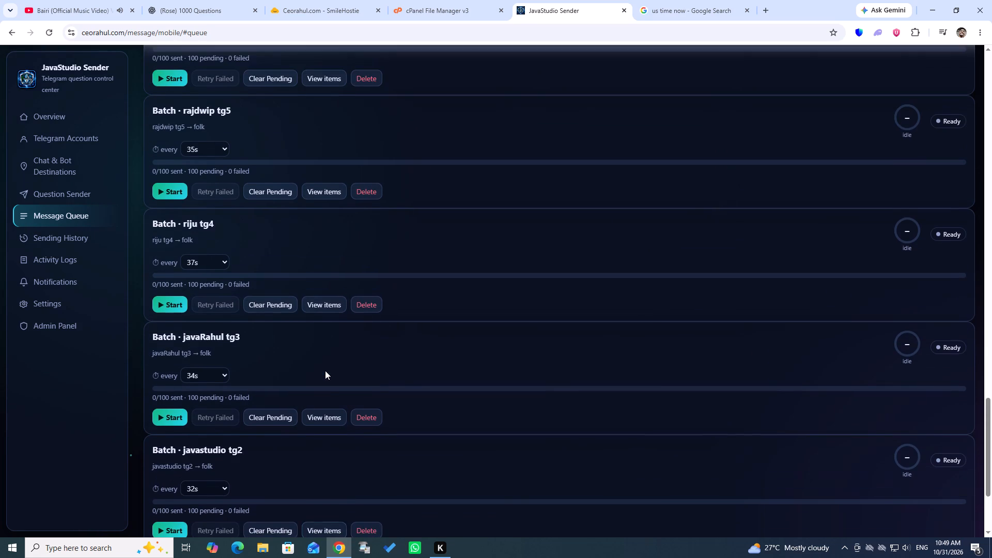
scroll(325, 370, down, 3)
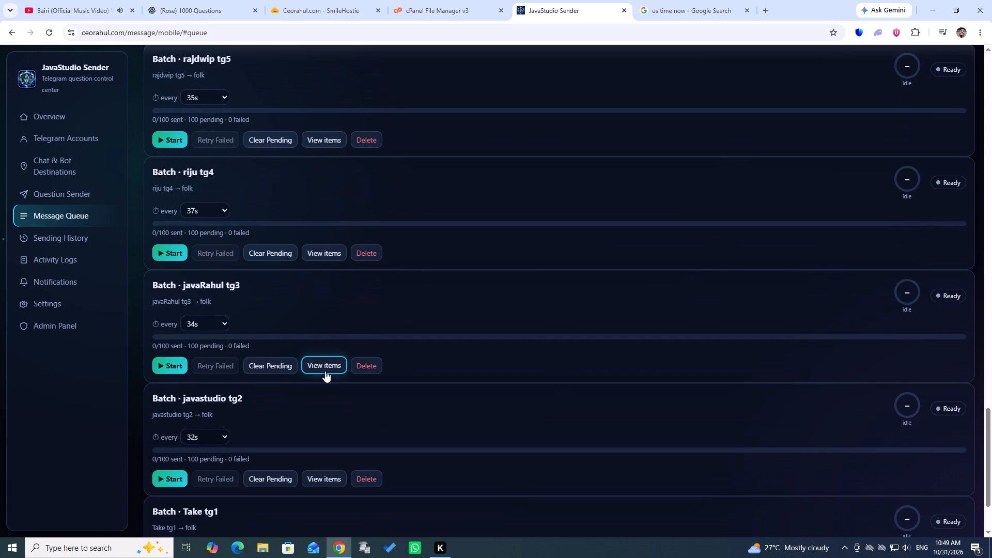
scroll(412, 394, up, 3)
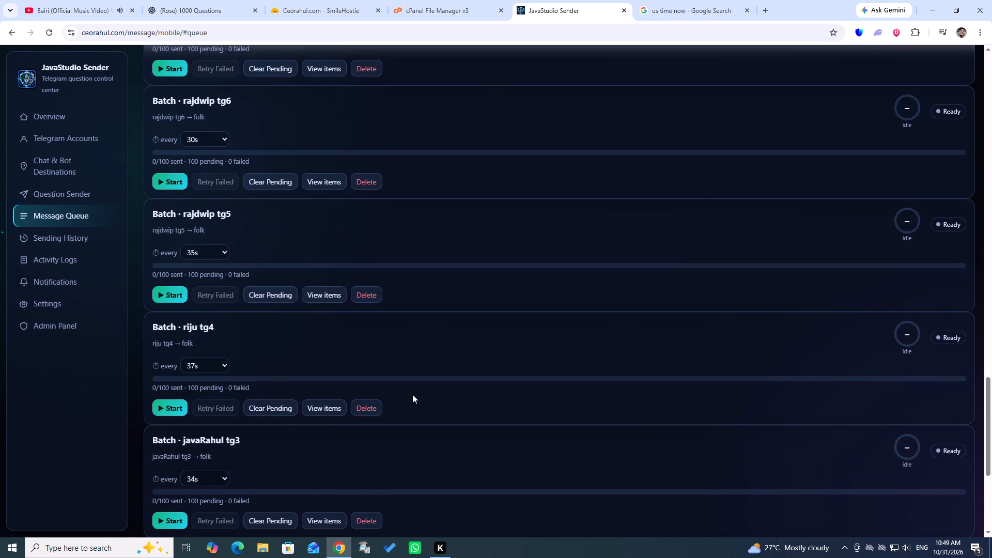
Review the message delays of the batches from tg6 down to tg1 in the message queue.
scroll(412, 394, up, 2)
scroll(412, 394, down, 3)
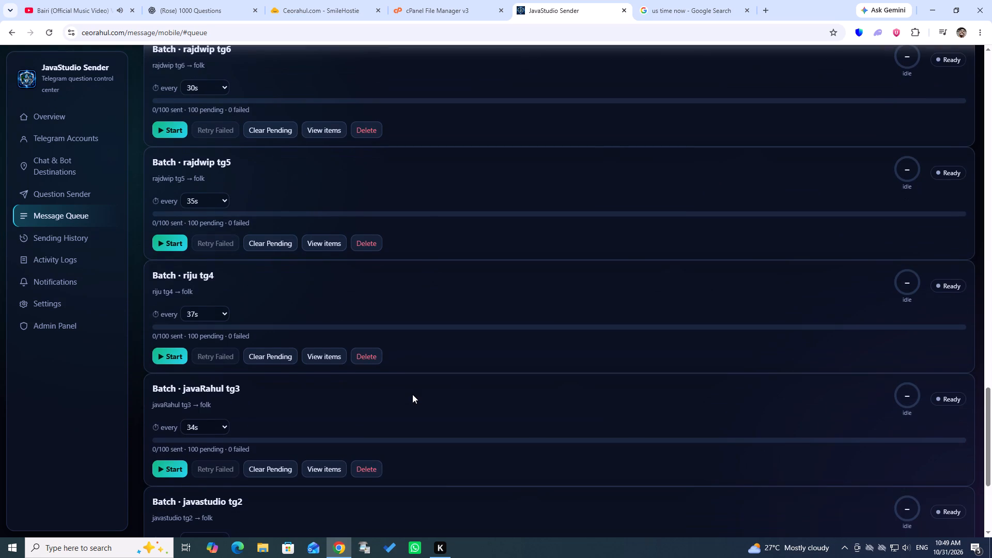
scroll(412, 394, down, 9)
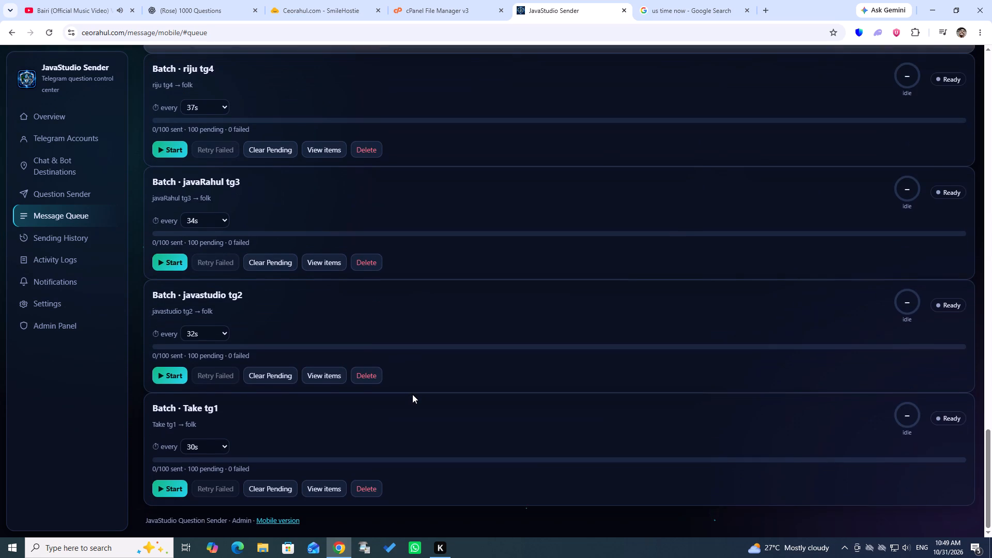
scroll(412, 394, up, 3)
scroll(412, 394, down, 10)
scroll(412, 394, up, 2)
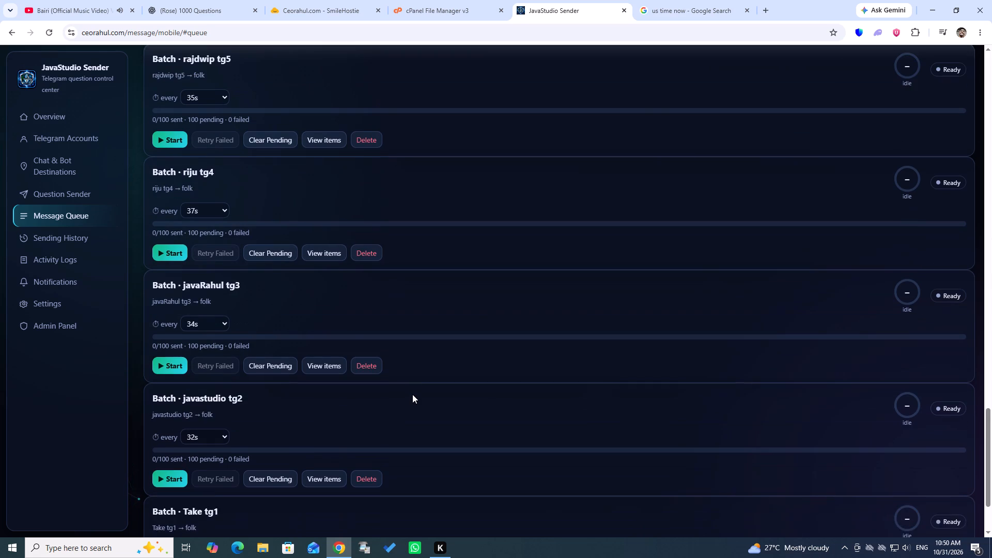
scroll(409, 398, up, 3)
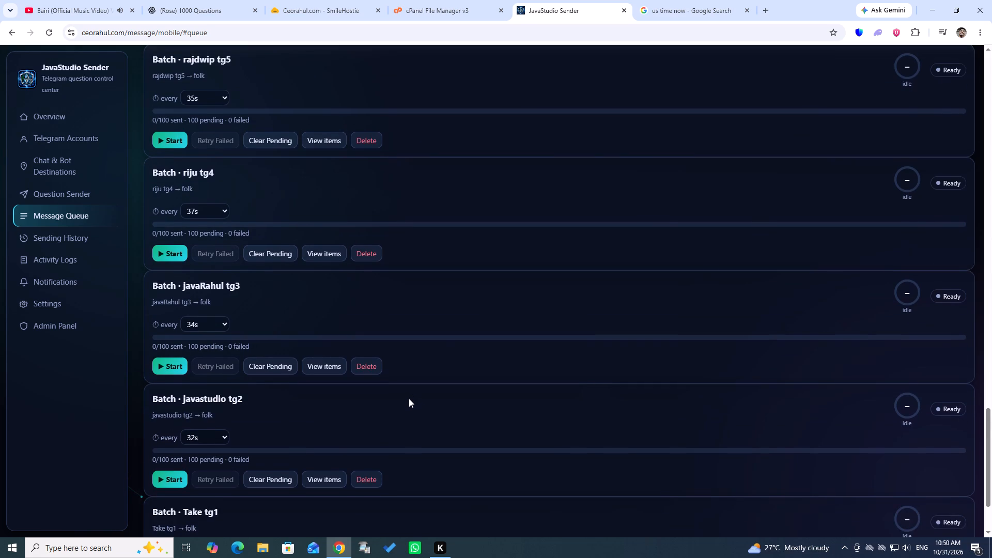
scroll(409, 398, down, 11)
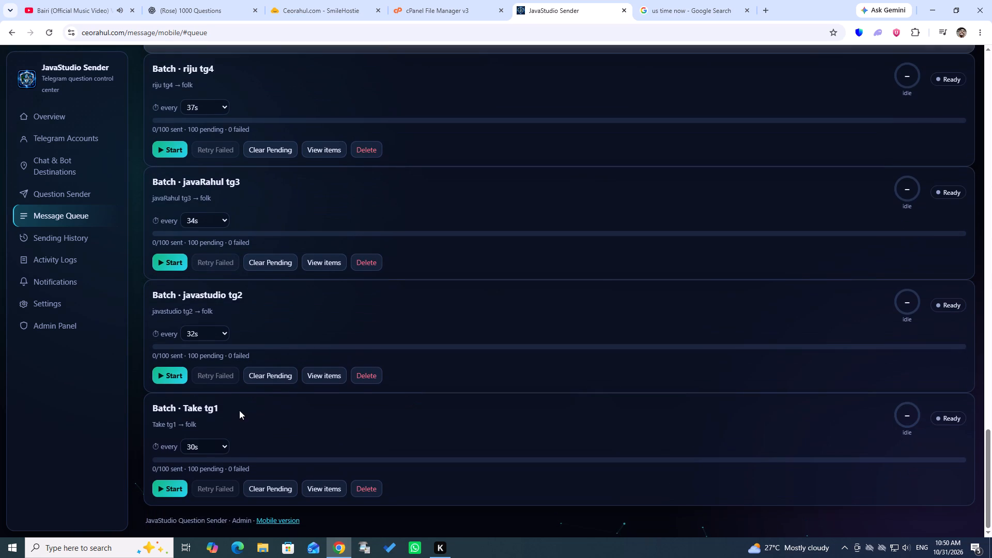
Set a custom delay of 37 seconds between messages for the rajdwip tg6 batch.
scroll(307, 391, up, 2)
scroll(250, 304, up, 3)
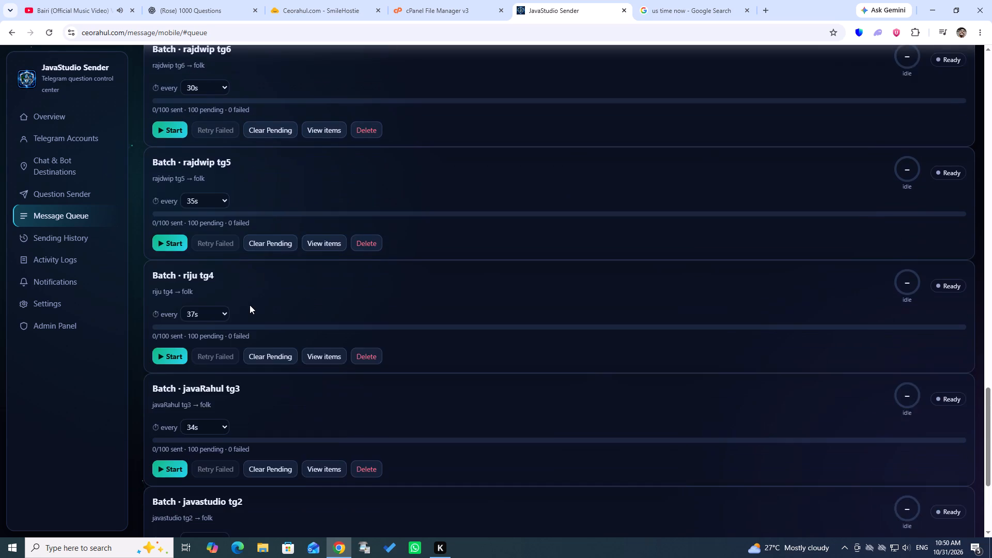
scroll(250, 305, up, 3)
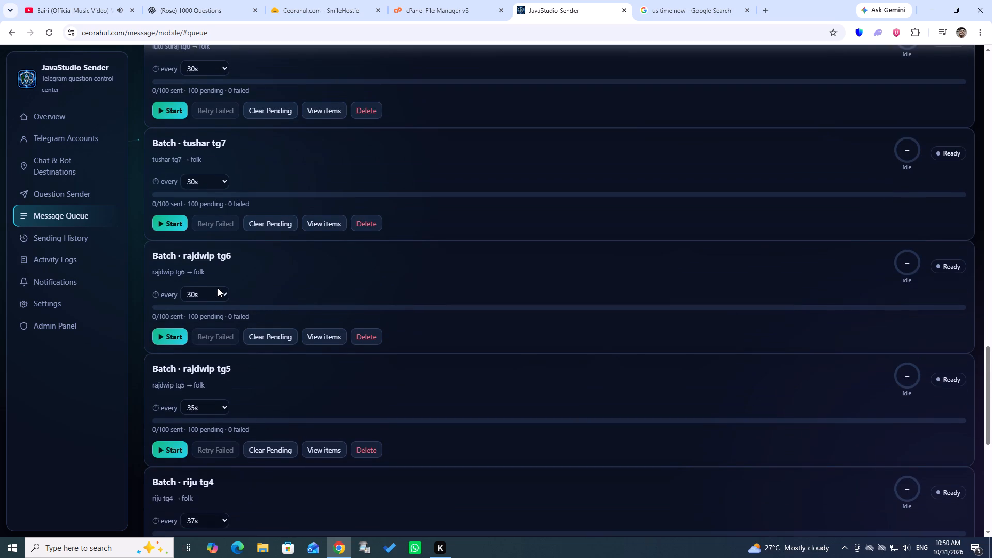
click(220, 295)
click(205, 355)
click(425, 296)
key(BackSpace)
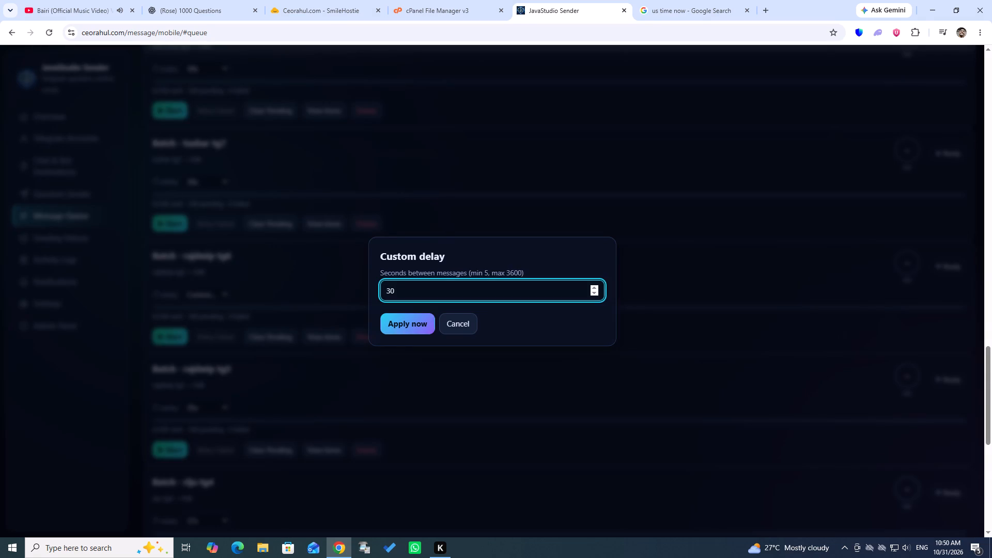
key(BackSpace)
key(3)
key(7)
click(404, 324)
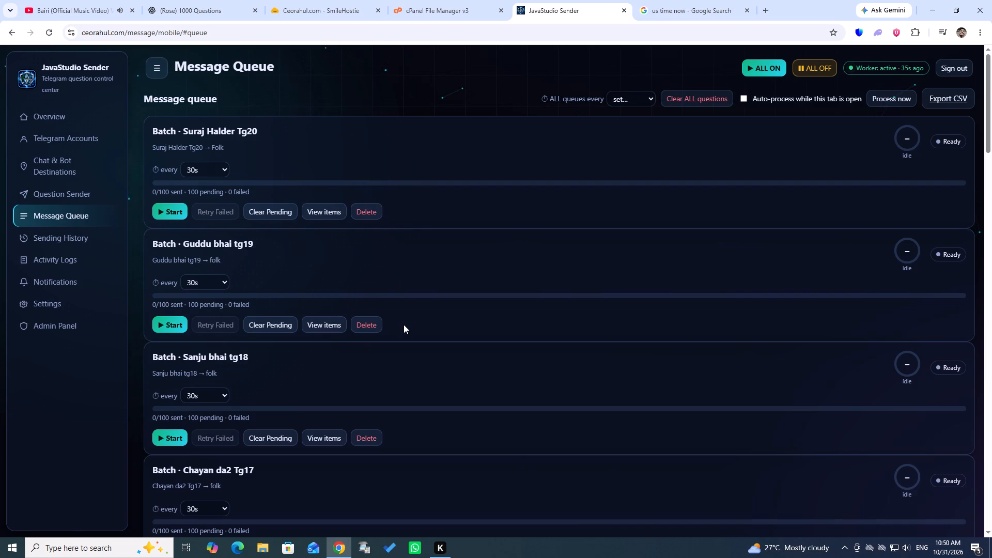
Set a custom delay of 32 seconds between messages for the tushar tg7 batch.
scroll(437, 318, down, 2)
scroll(337, 338, down, 5)
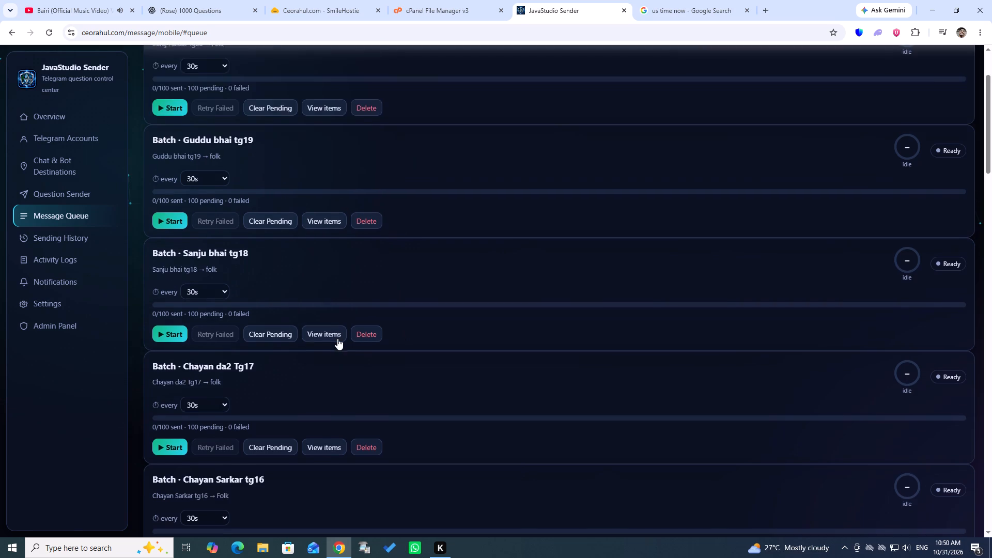
scroll(337, 338, down, 10)
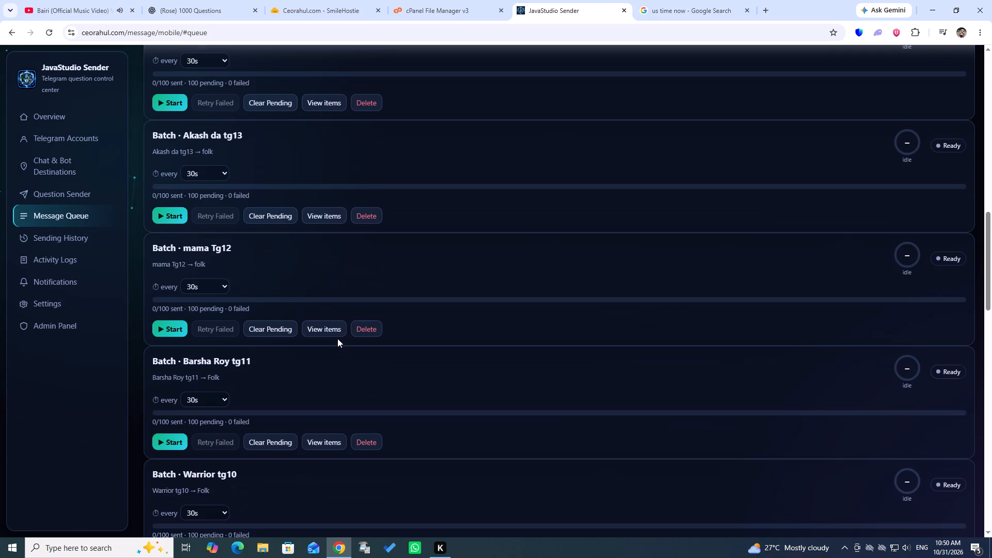
scroll(337, 338, down, 11)
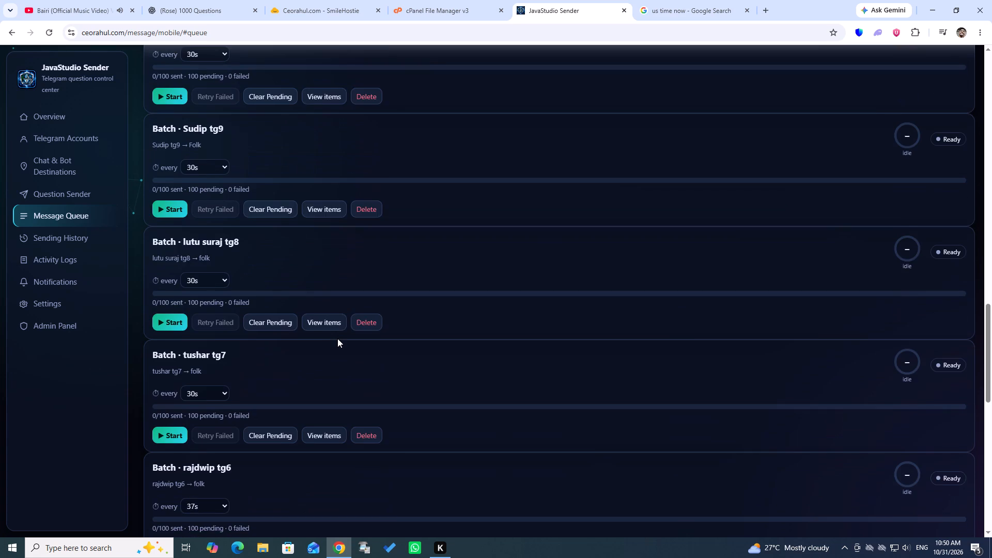
scroll(337, 338, down, 2)
scroll(337, 338, up, 2)
scroll(247, 252, up, 1)
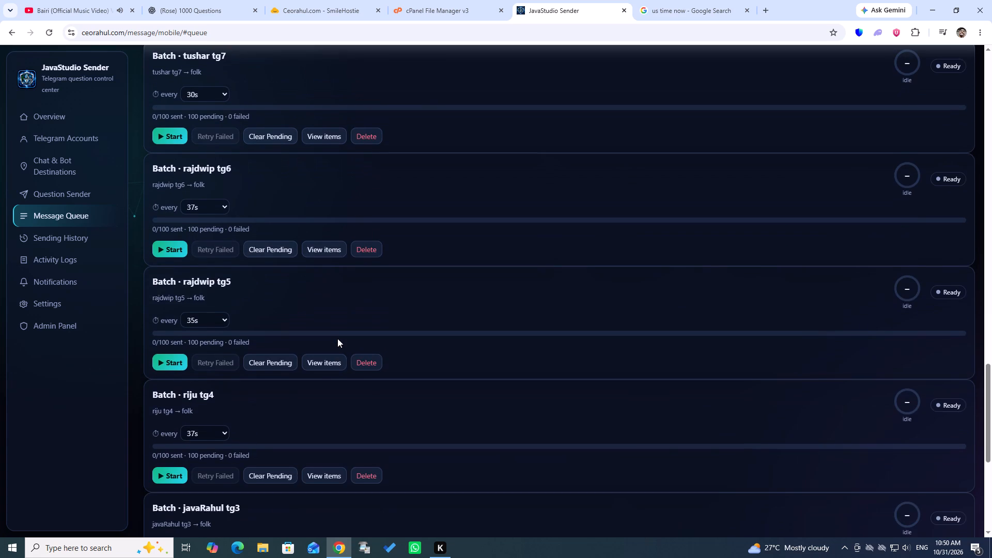
click(221, 243)
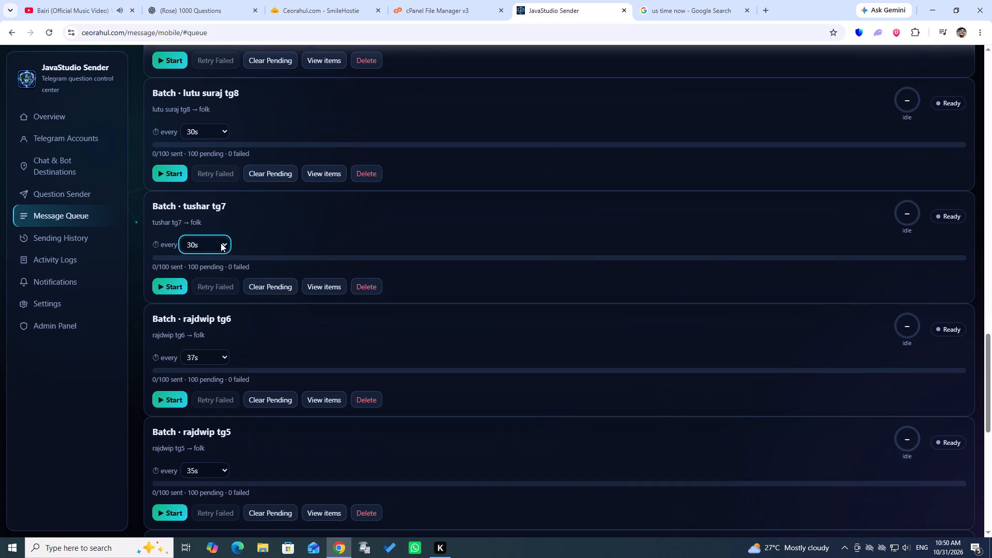
click(210, 297)
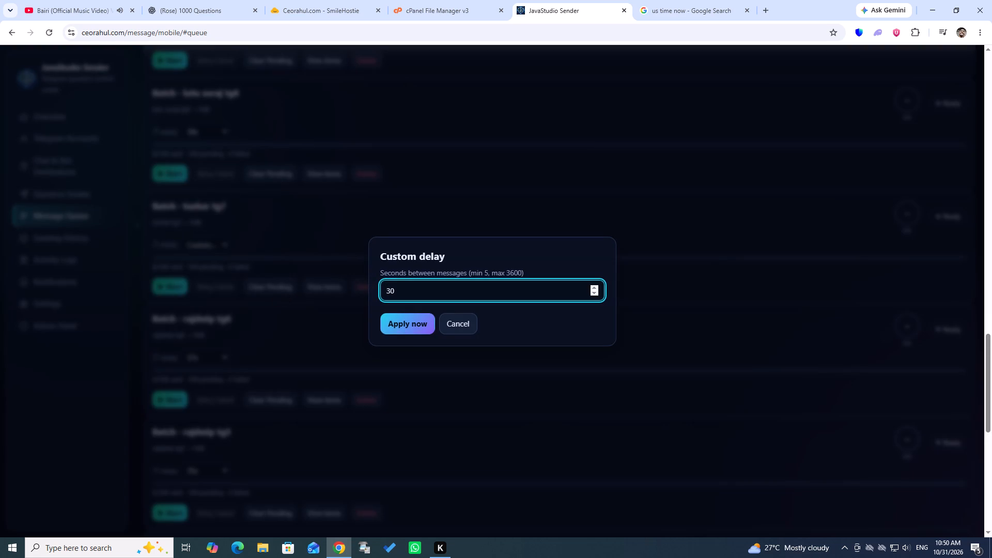
click(420, 290)
key(BackSpace)
key(2)
click(396, 323)
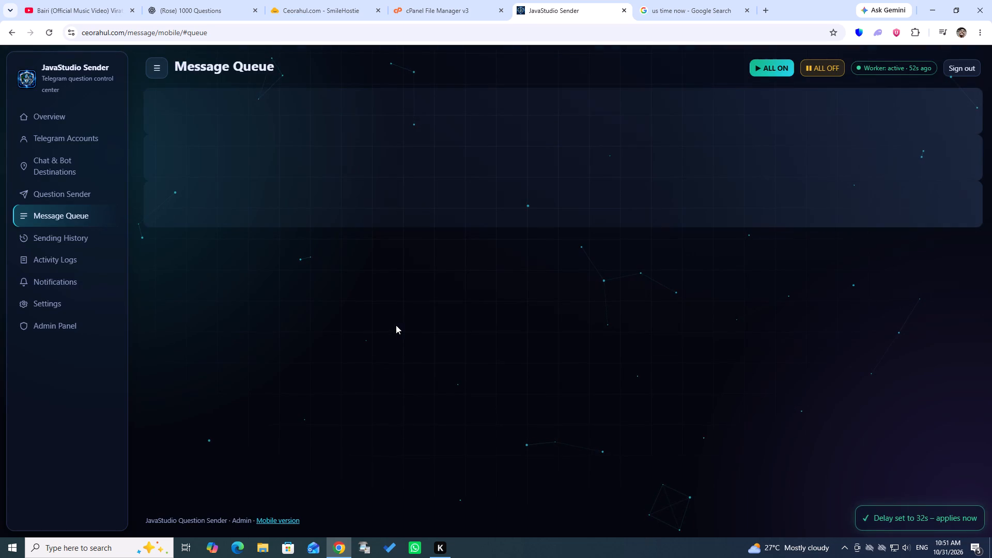
Set a custom delay of 36 seconds between messages for the tg8 batch.
scroll(392, 329, down, 14)
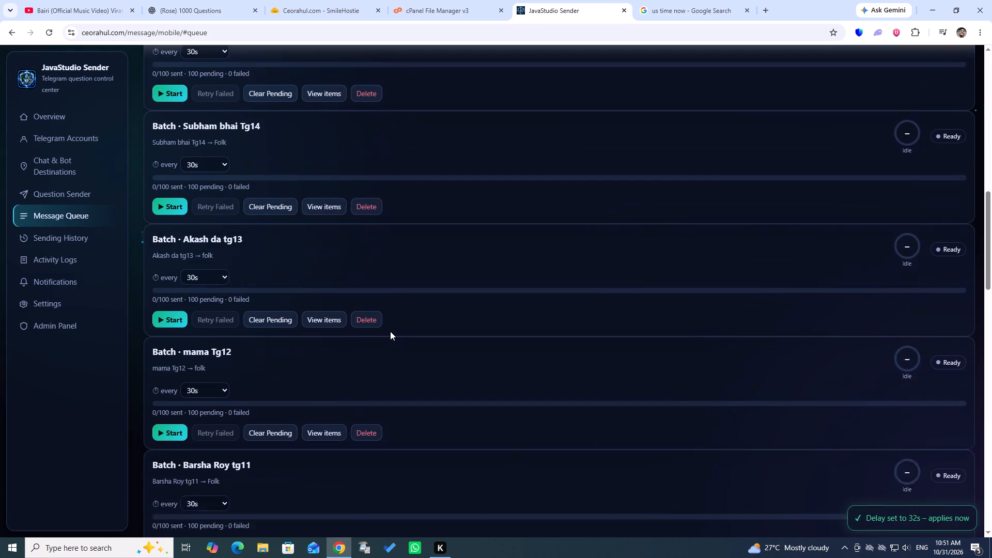
scroll(389, 332, down, 8)
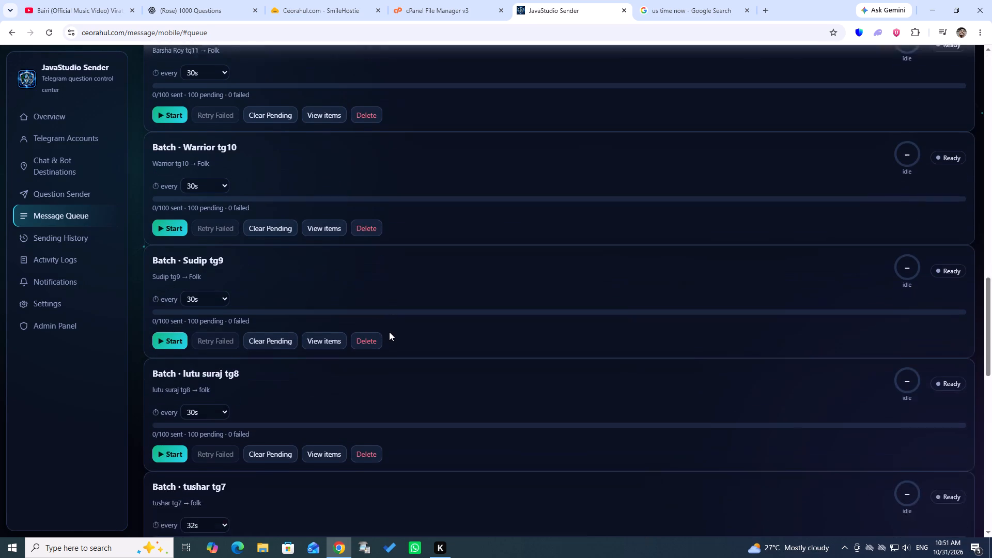
scroll(389, 332, down, 5)
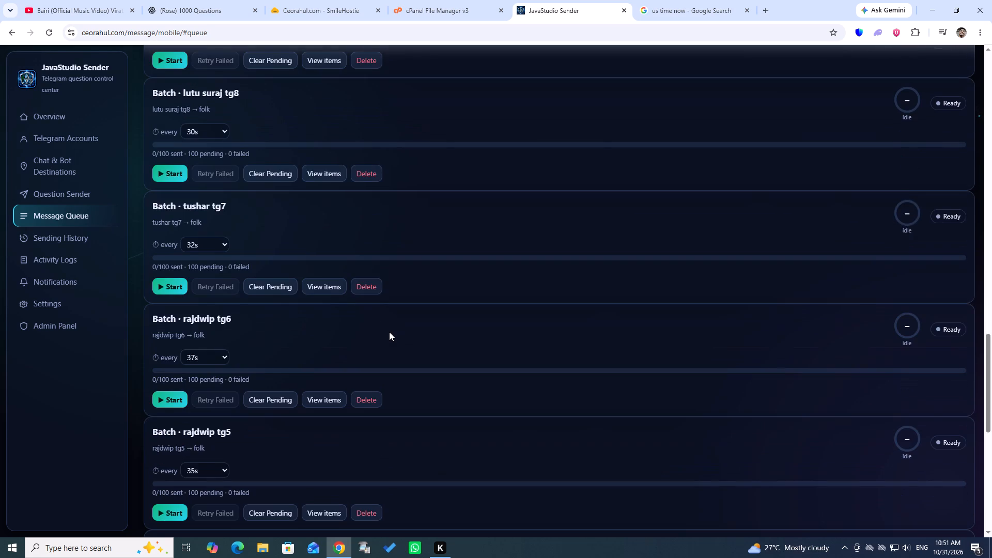
scroll(389, 332, up, 2)
click(206, 229)
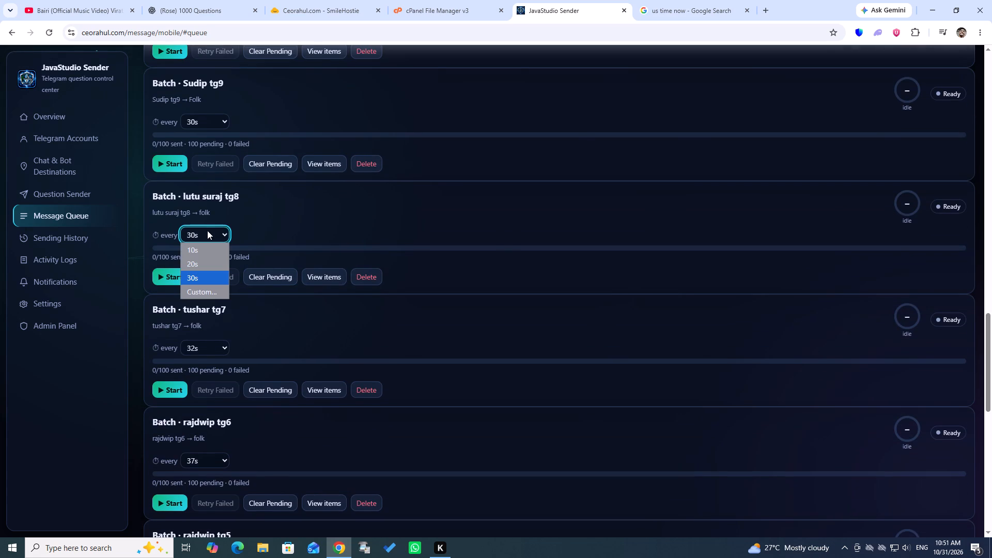
click(197, 292)
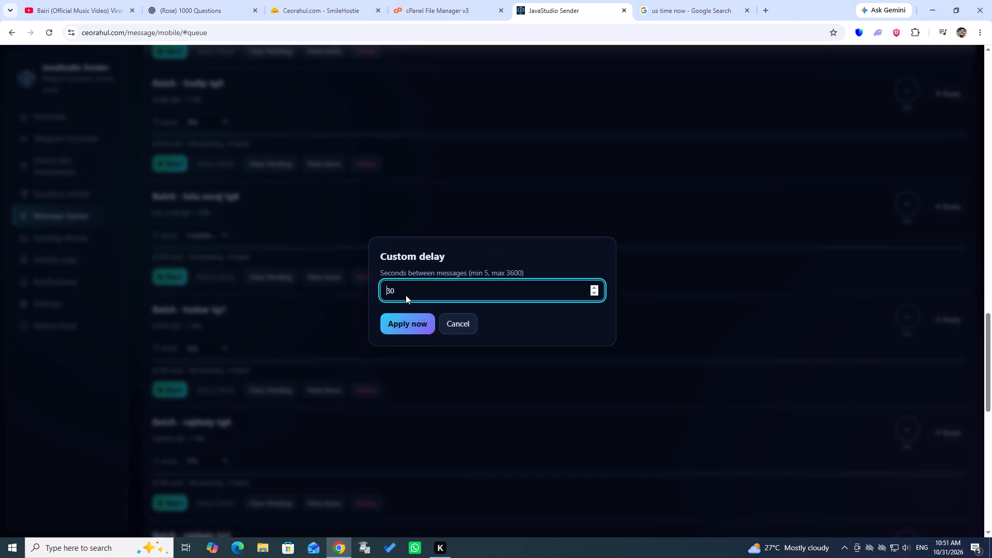
click(409, 286)
key(BackSpace)
key(BackSpace)
key(BackSpace)
key(3)
key(6)
click(420, 324)
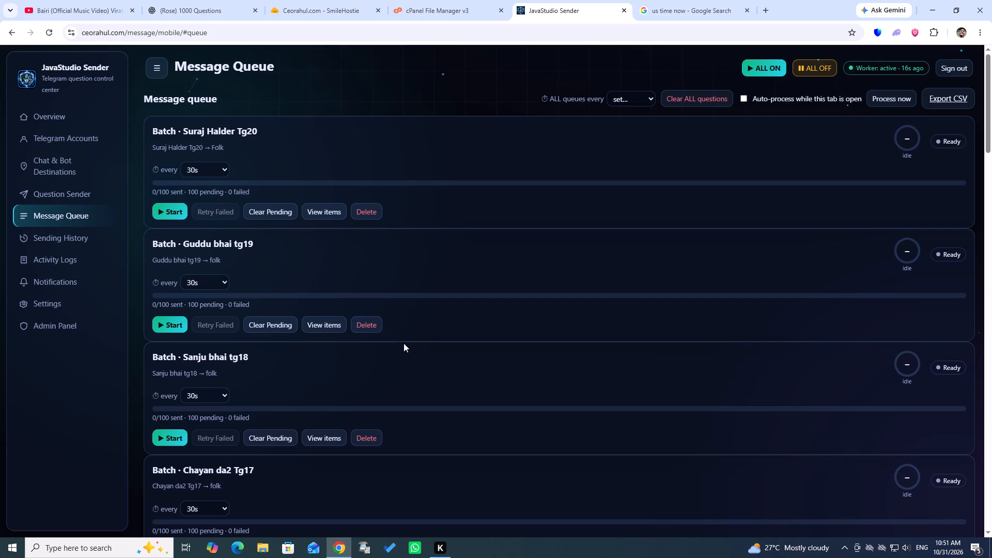
Set a custom delay of 40 seconds between messages for the Sudip tg9 batch.
scroll(404, 347, down, 17)
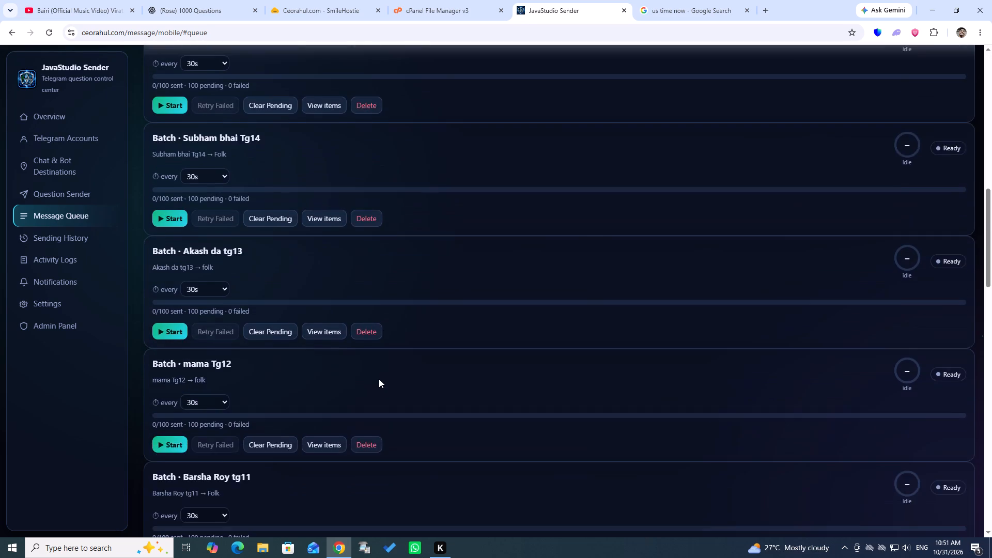
scroll(374, 381, down, 10)
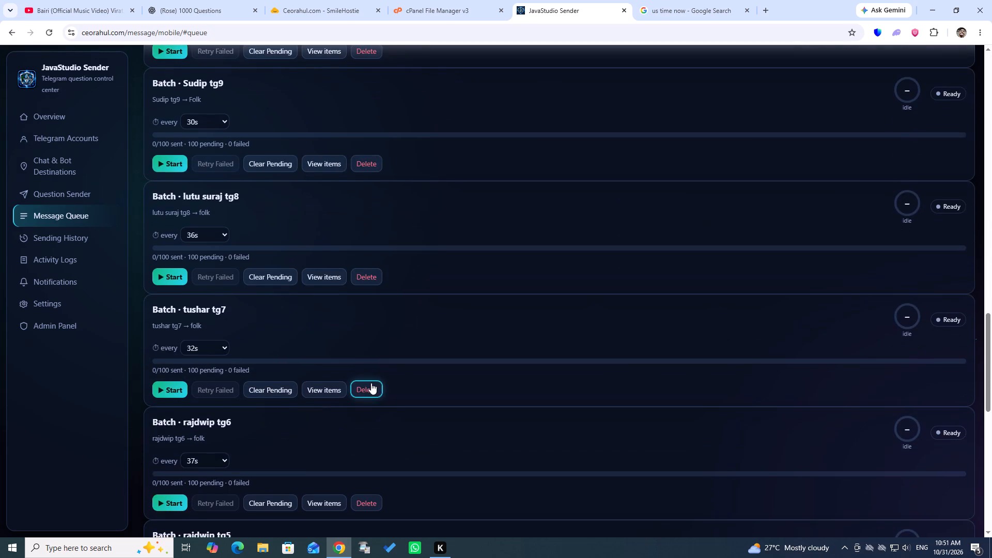
scroll(371, 383, down, 2)
scroll(230, 336, up, 2)
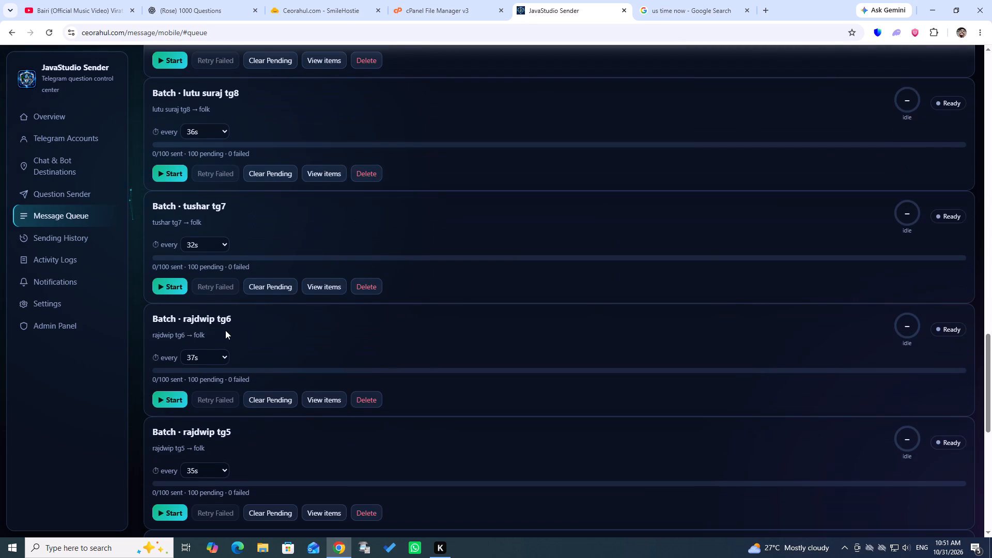
scroll(224, 263, up, 4)
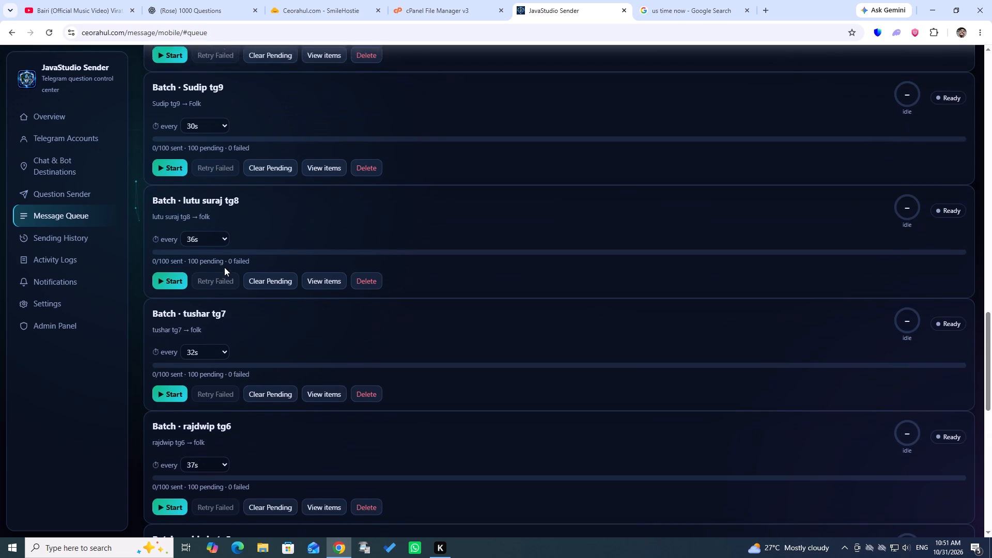
click(221, 230)
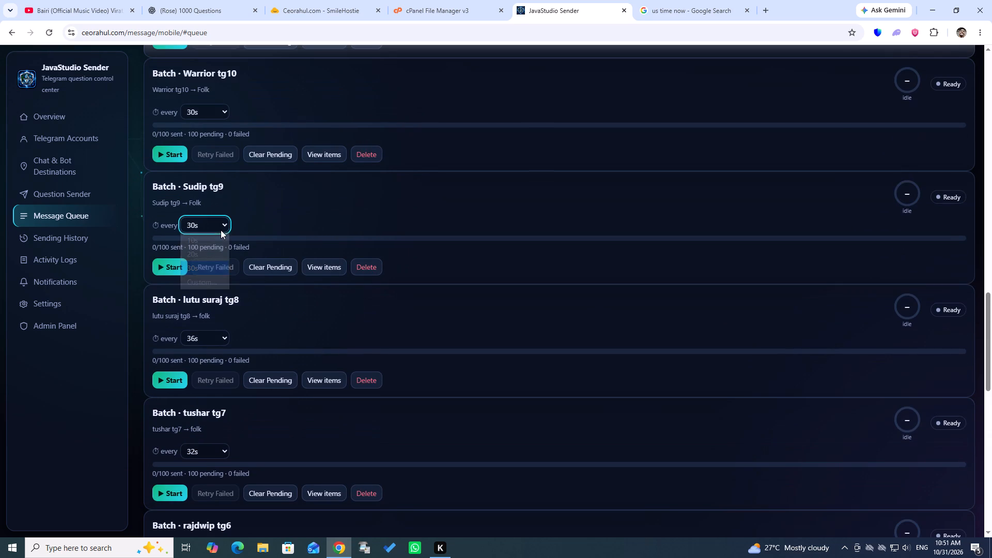
click(216, 280)
click(397, 277)
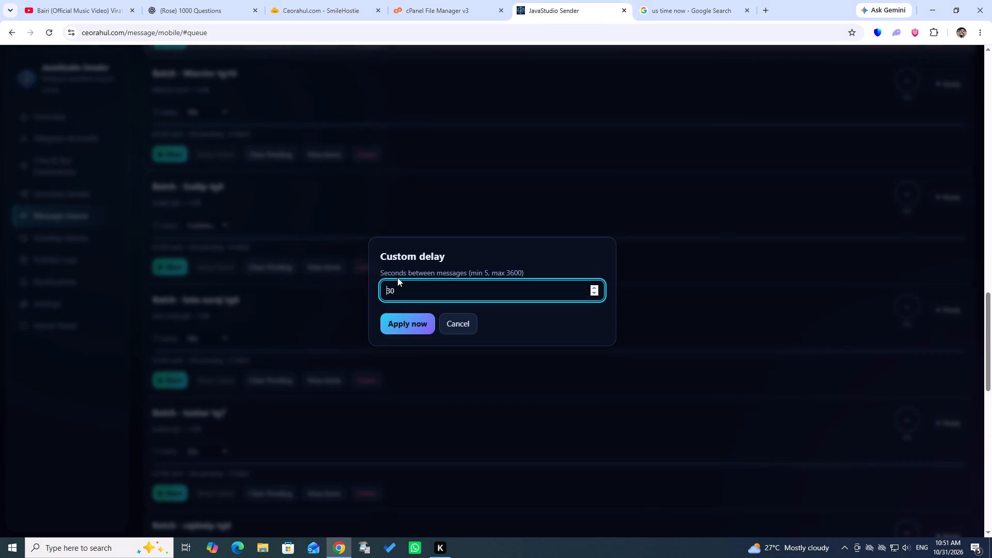
triple_click(401, 285)
click(404, 286)
key(BackSpace)
key(BackSpace)
key(BackSpace)
text(40)
click(407, 335)
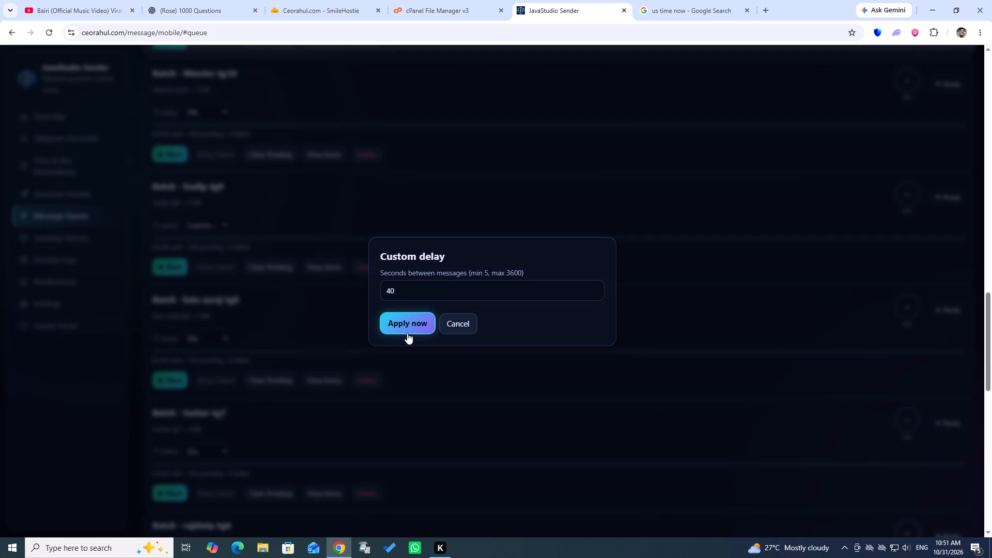
click(416, 322)
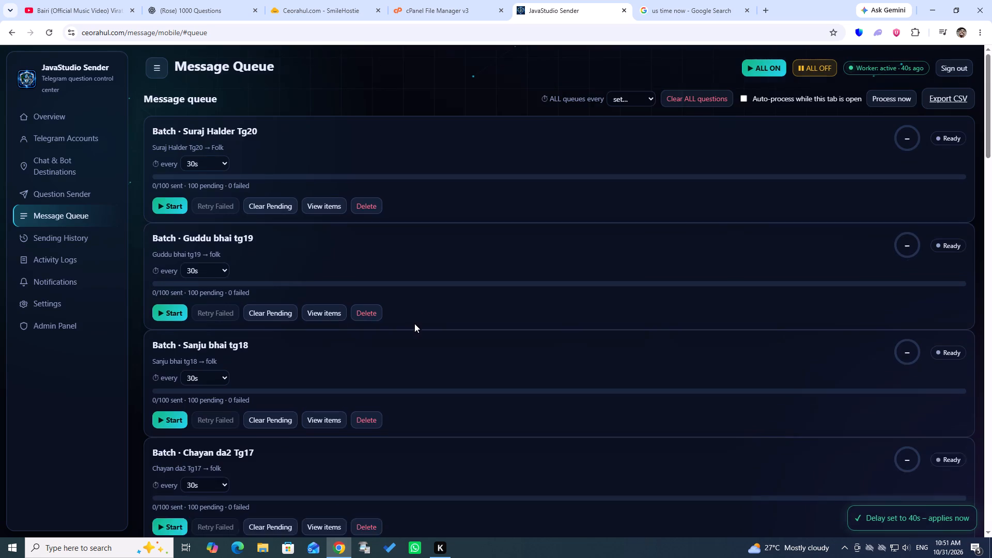
Set a custom delay of 42 seconds between messages for the Warrior tg10 batch.
scroll(411, 325, down, 3)
scroll(302, 318, down, 4)
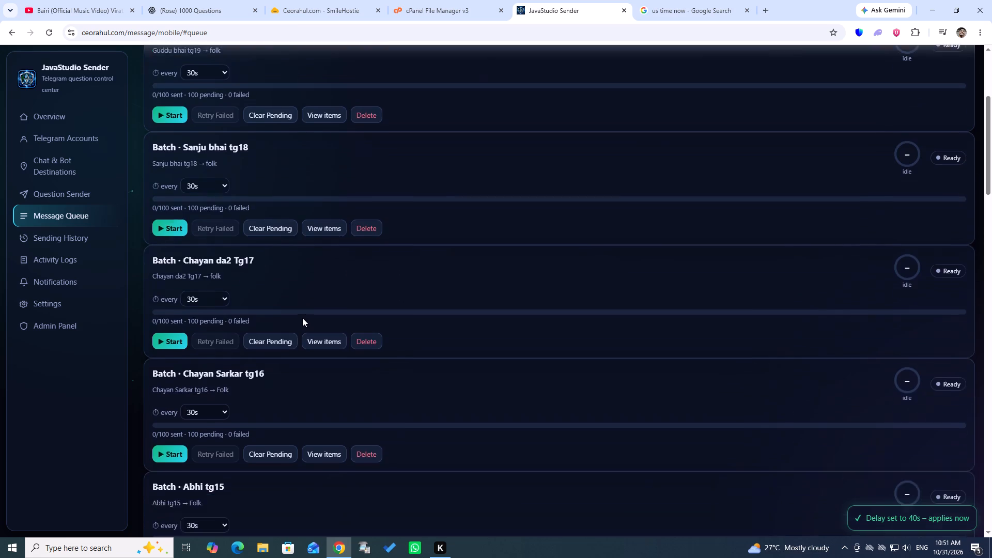
scroll(302, 318, down, 10)
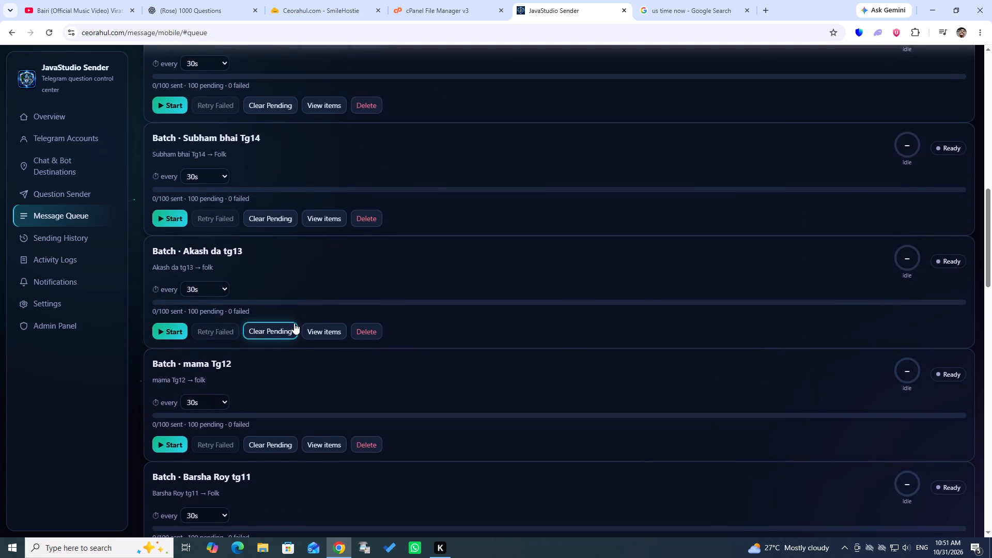
scroll(294, 323, down, 3)
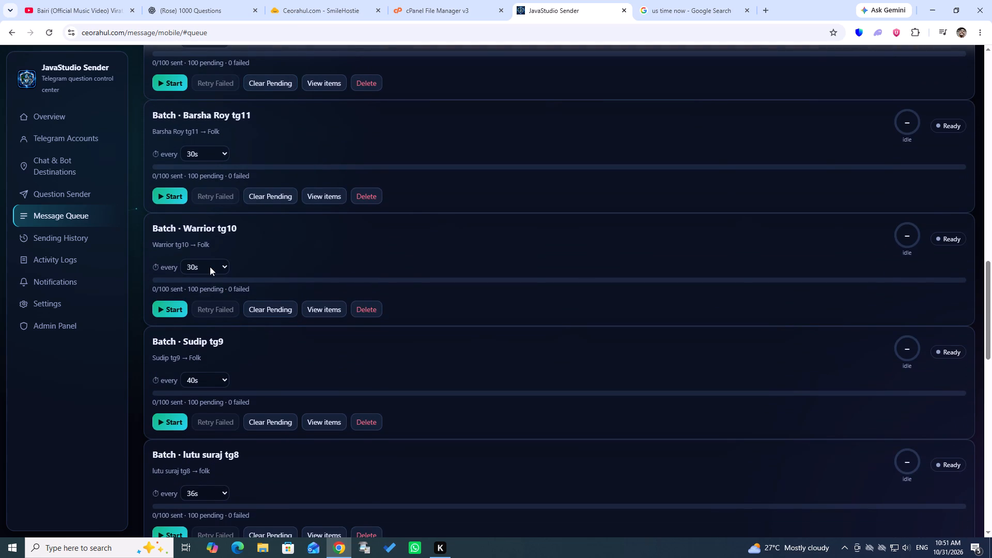
click(210, 267)
click(202, 318)
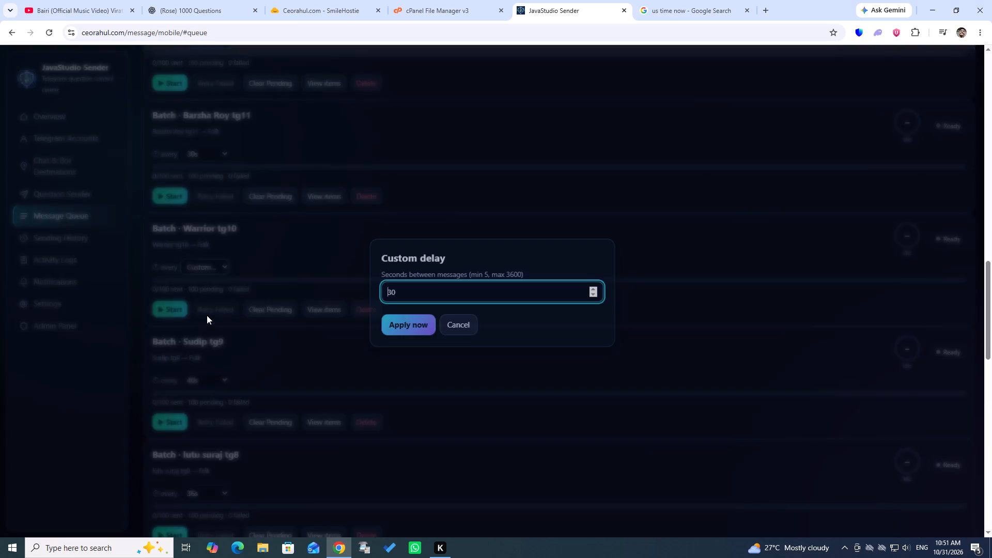
double_click(441, 288)
key(BackSpace)
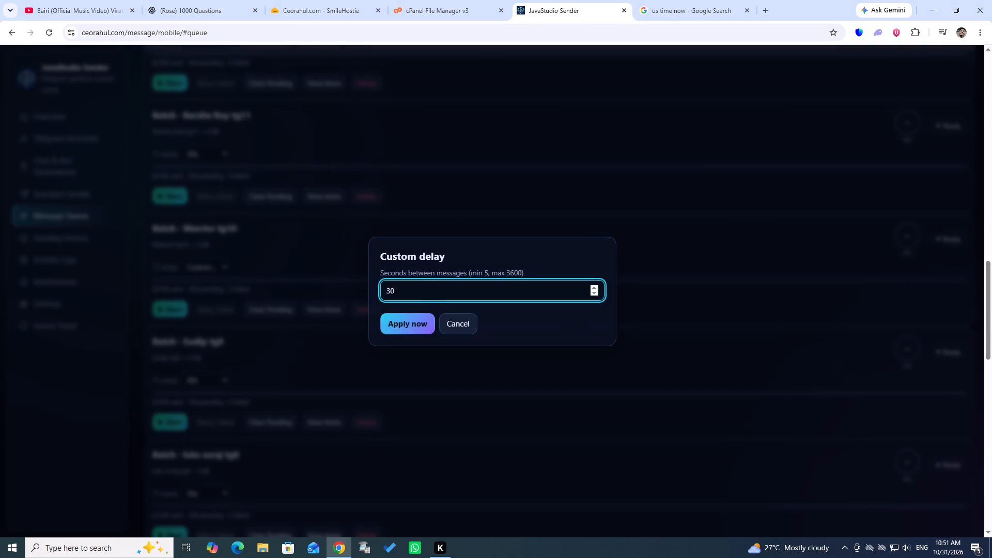
key(BackSpace)
key(BackSpace)
text(42)
click(407, 332)
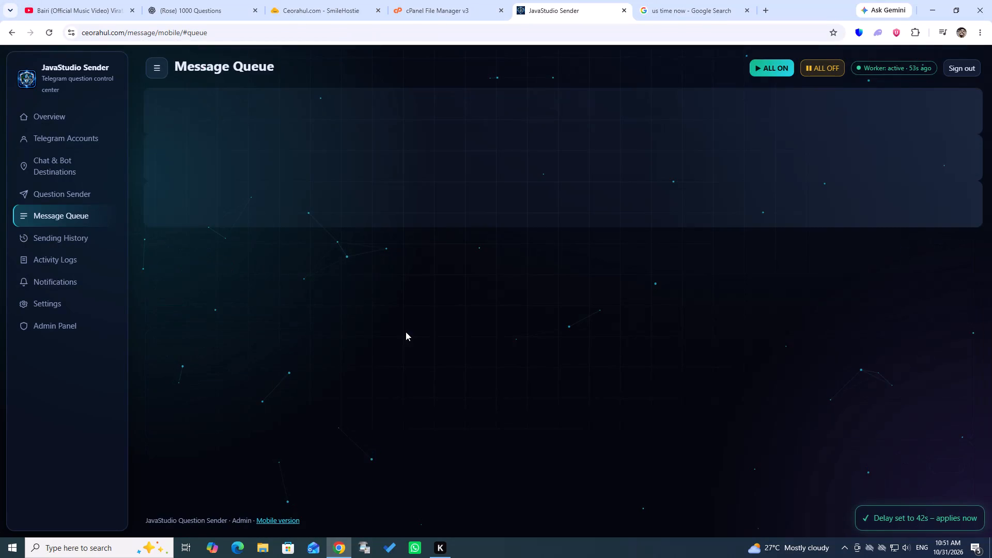
Set a custom delay of 43 seconds between messages for the tg11 batch.
scroll(406, 332, down, 4)
scroll(227, 349, down, 3)
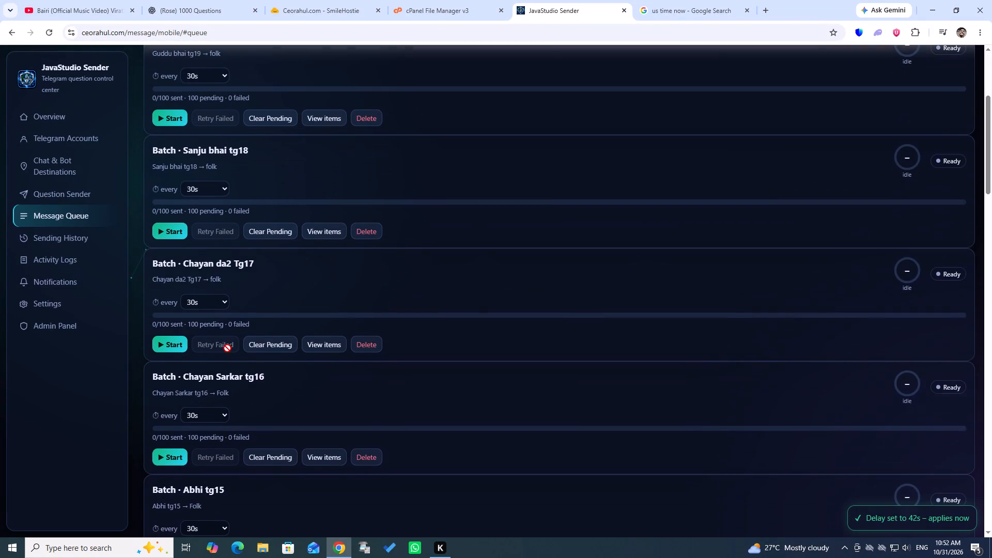
scroll(226, 349, down, 4)
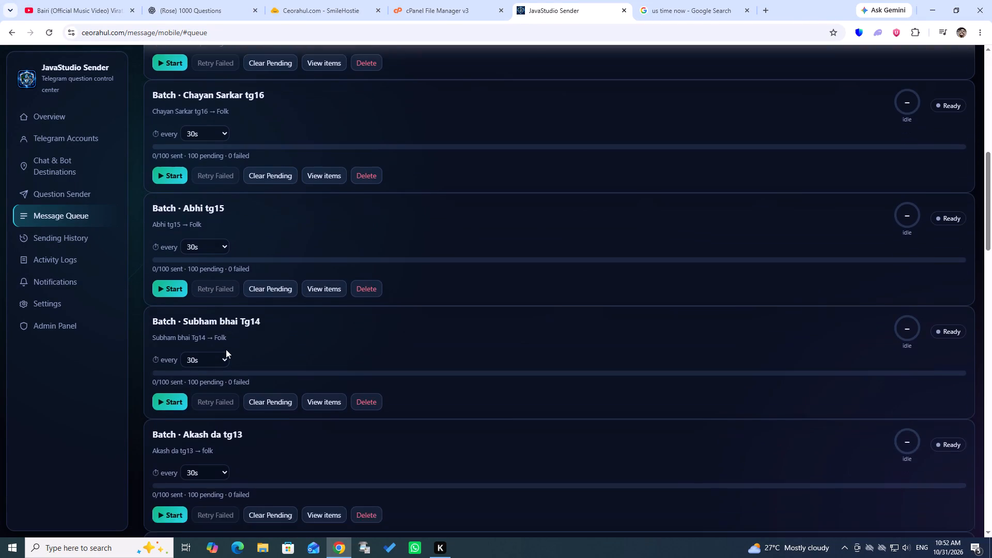
scroll(226, 349, down, 8)
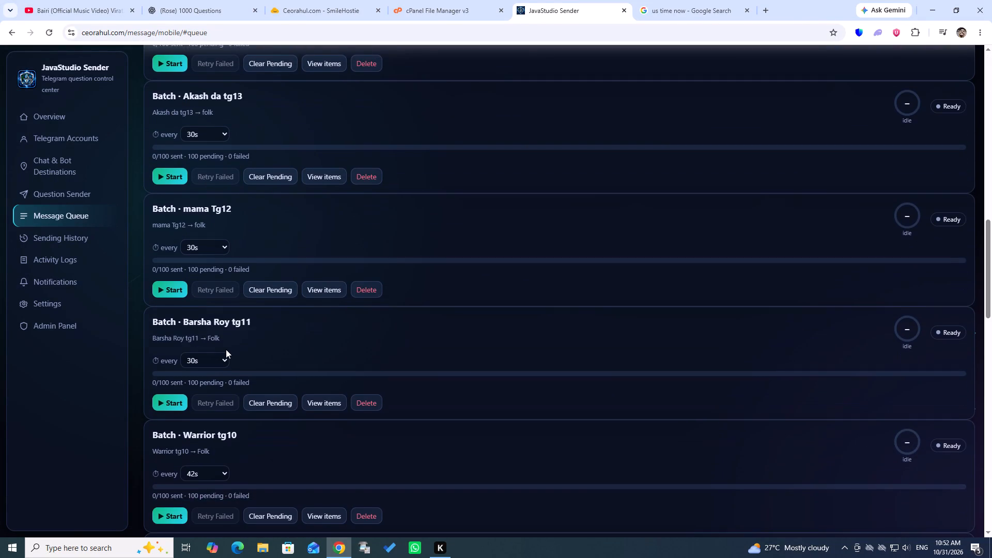
scroll(226, 349, up, 2)
click(214, 313)
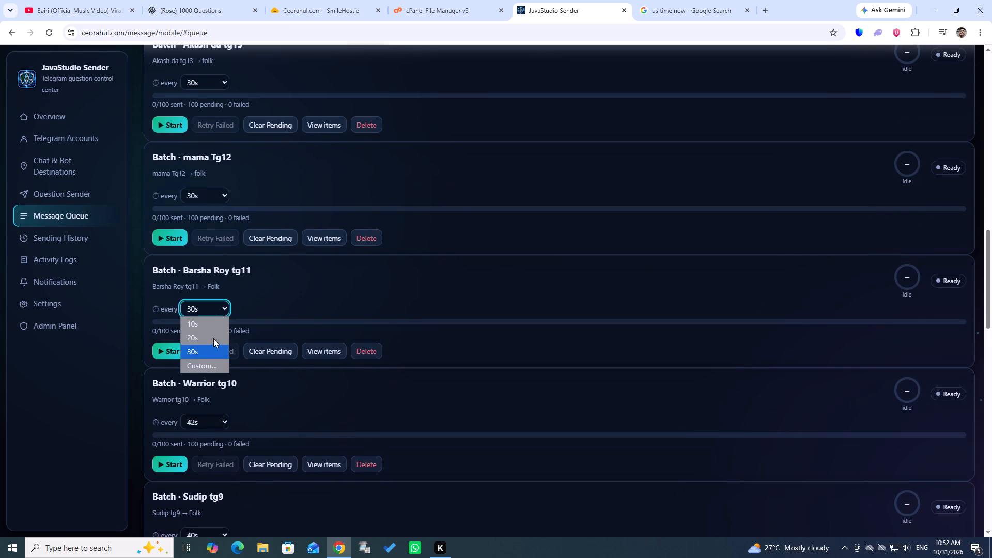
click(203, 370)
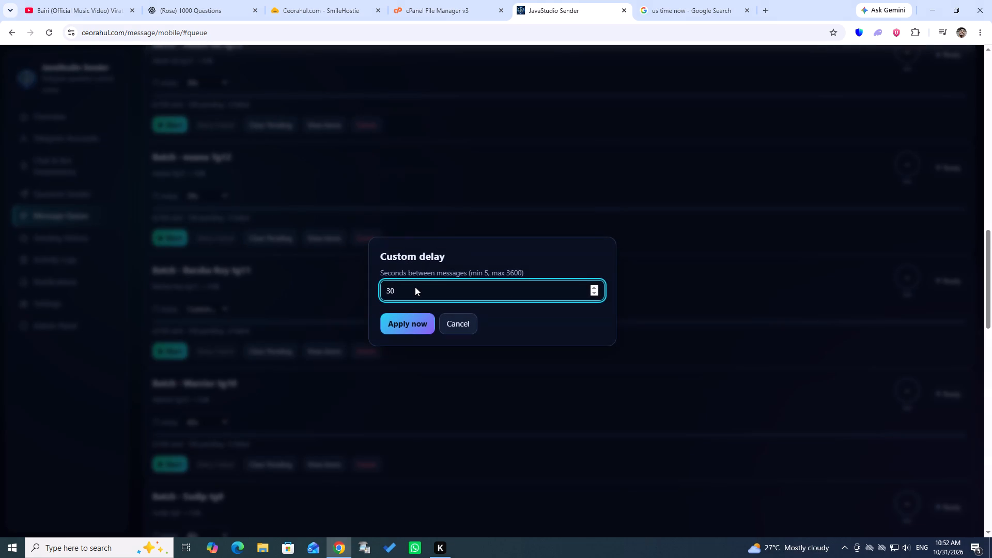
click(415, 287)
click(415, 287)
key(BackSpace)
key(BackSpace)
key(BackSpace)
text(43)
click(401, 323)
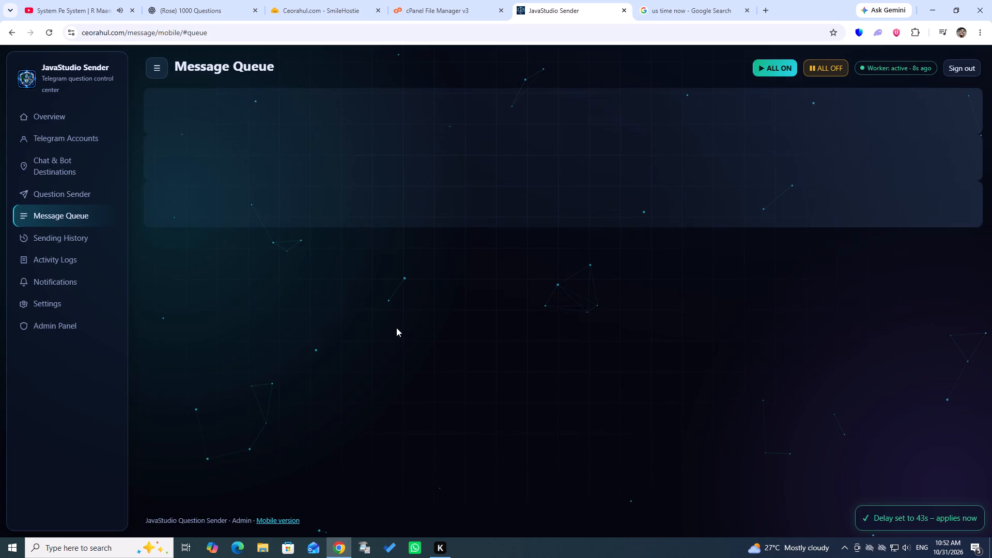
Set a custom delay of 35 seconds between messages for the mama Tg12 batch.
scroll(396, 328, down, 1)
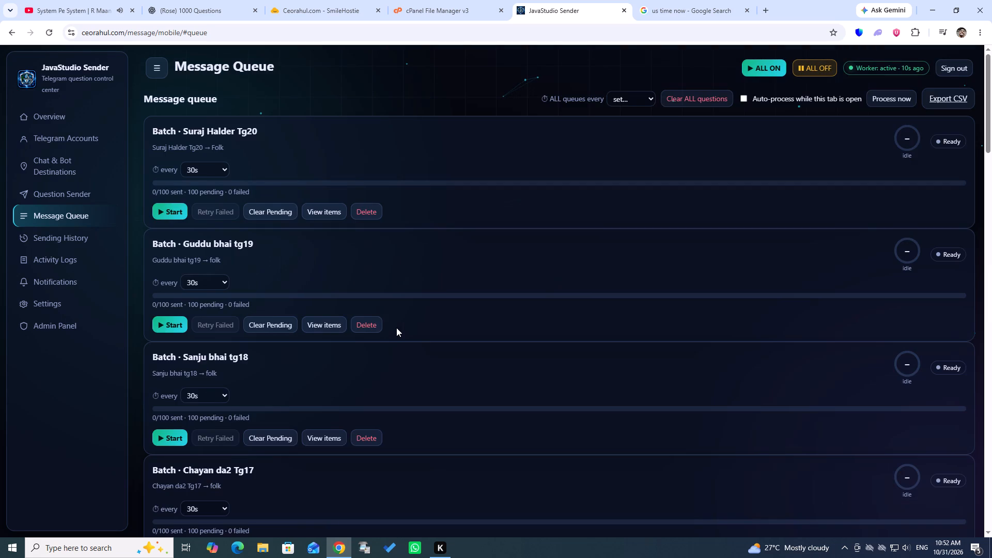
scroll(396, 328, down, 2)
scroll(332, 331, down, 3)
scroll(276, 355, down, 4)
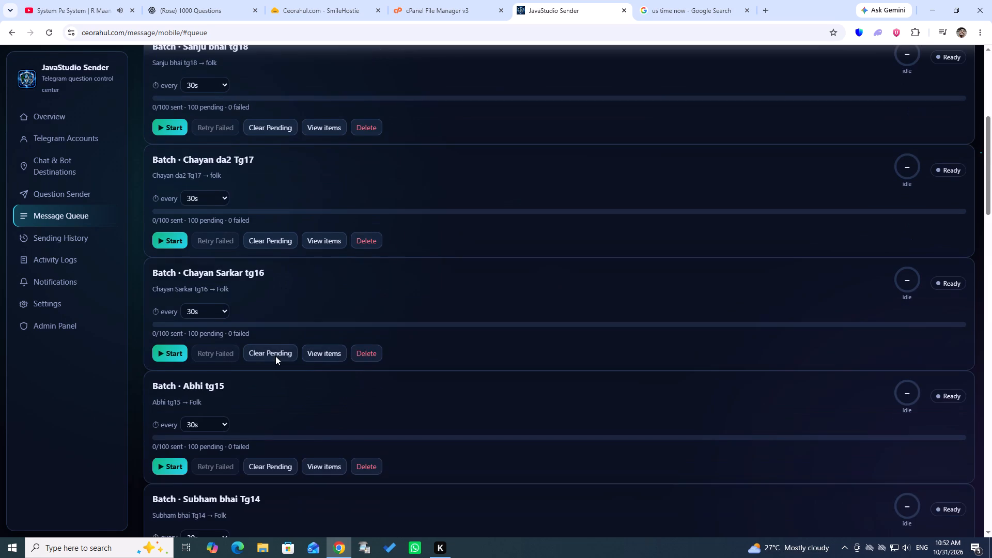
scroll(214, 359, down, 6)
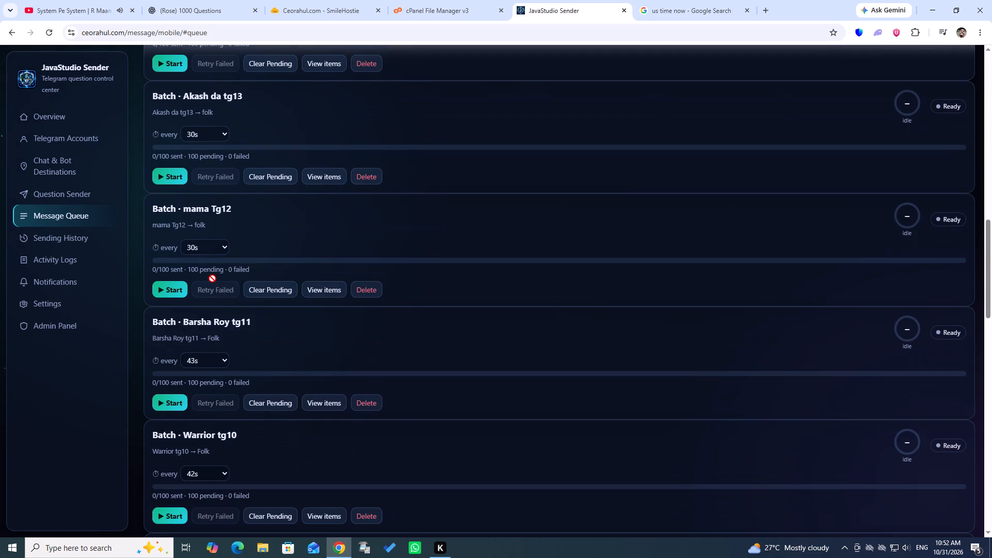
click(210, 246)
click(206, 303)
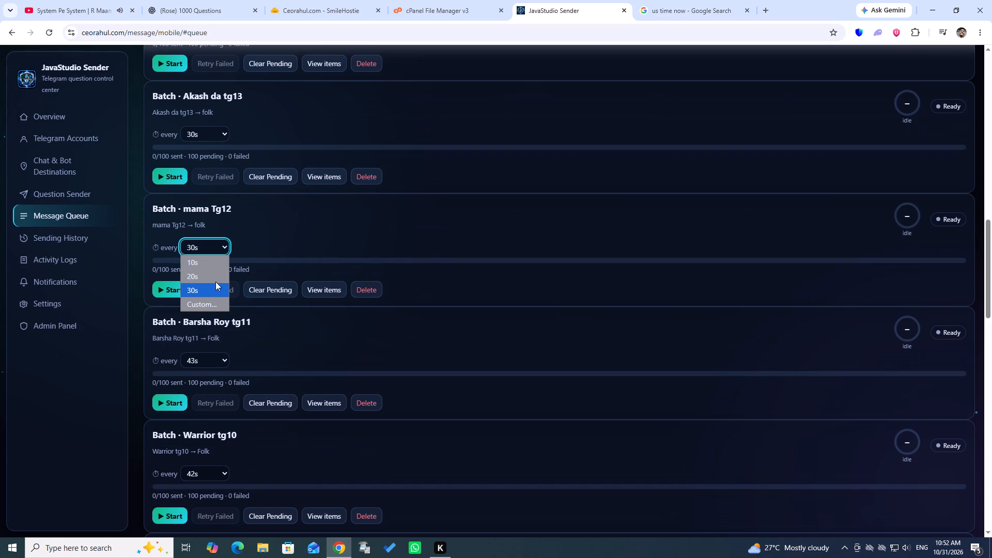
double_click(416, 293)
key(BackSpace)
key(BackSpace)
key(BackSpace)
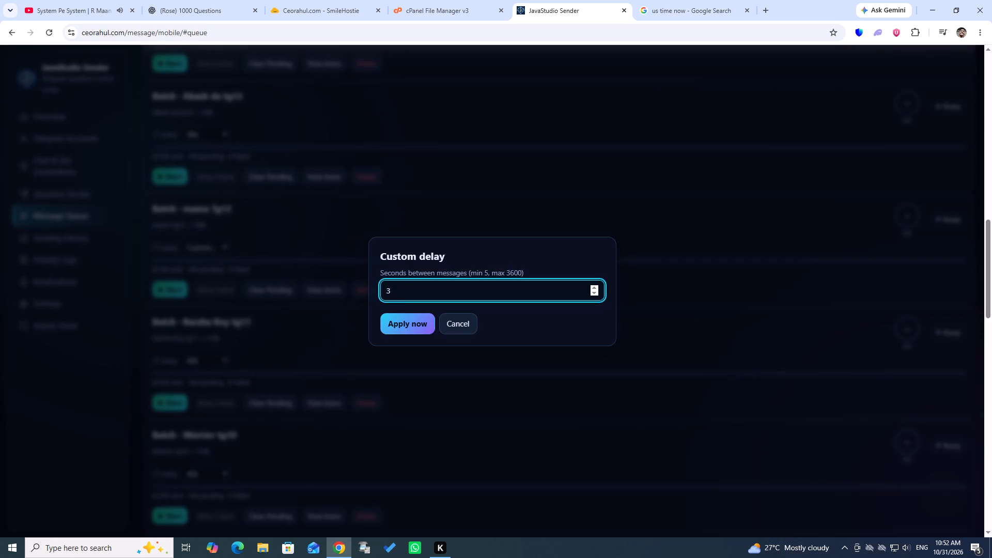
key(BackSpace)
key(3)
key(5)
click(402, 316)
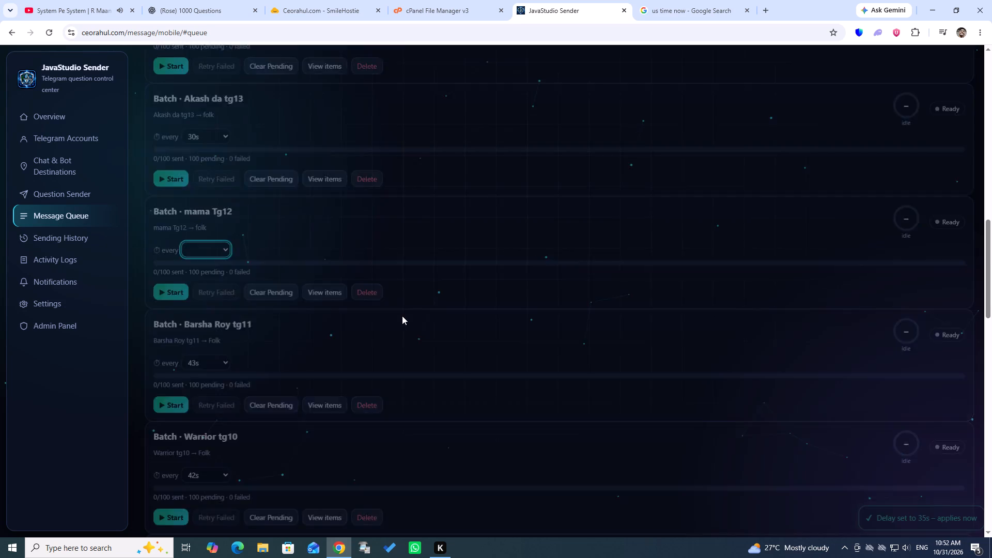
Set a custom delay of 40 seconds between messages for the Akash da tg13 batch.
scroll(235, 331, down, 3)
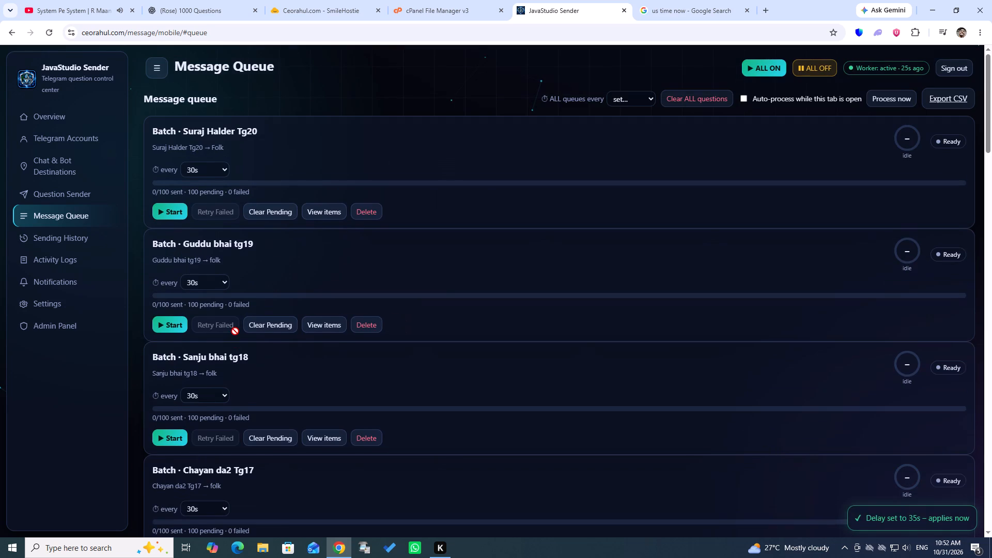
scroll(235, 331, down, 6)
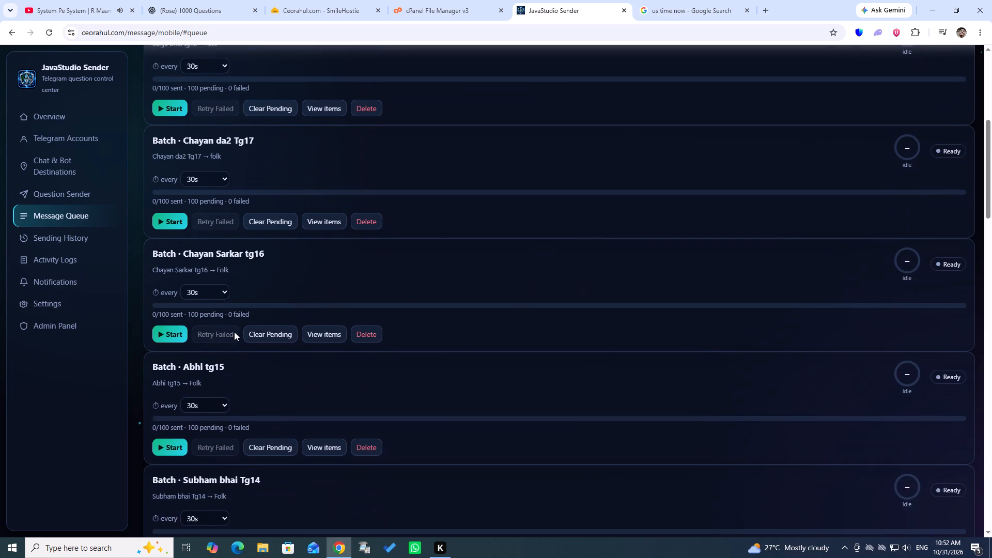
scroll(234, 332, down, 4)
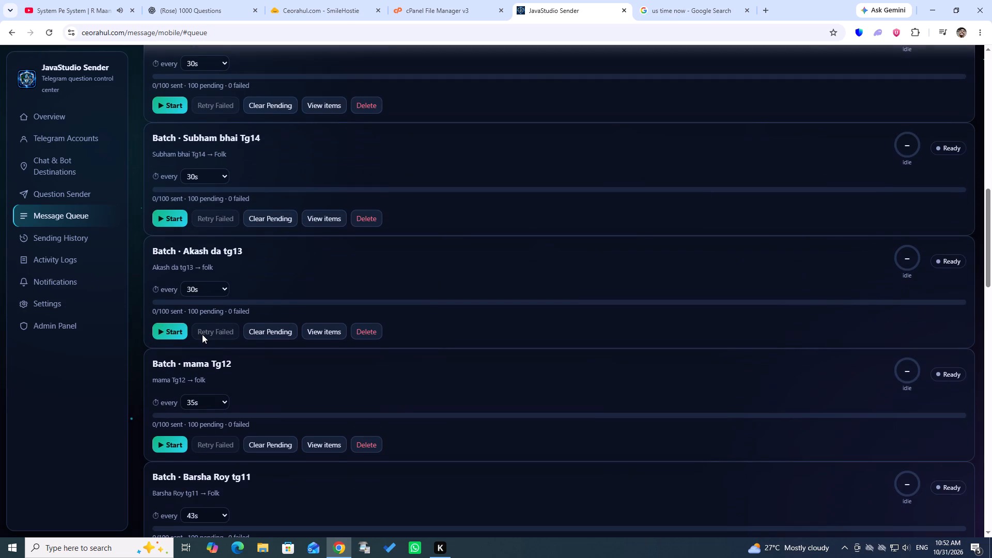
click(218, 282)
click(207, 345)
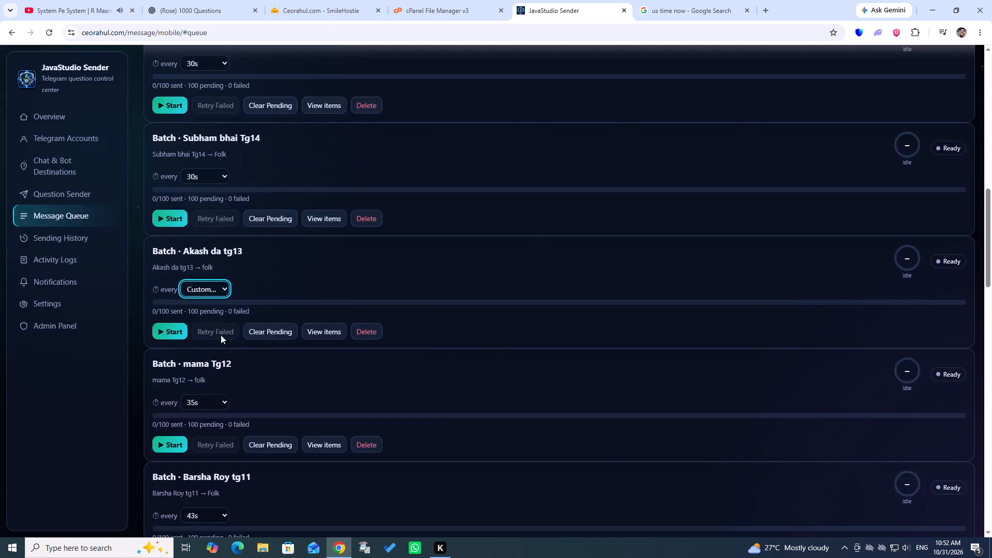
click(409, 291)
key(BackSpace)
key(BackSpace)
key(BackSpace)
key(BackSpace)
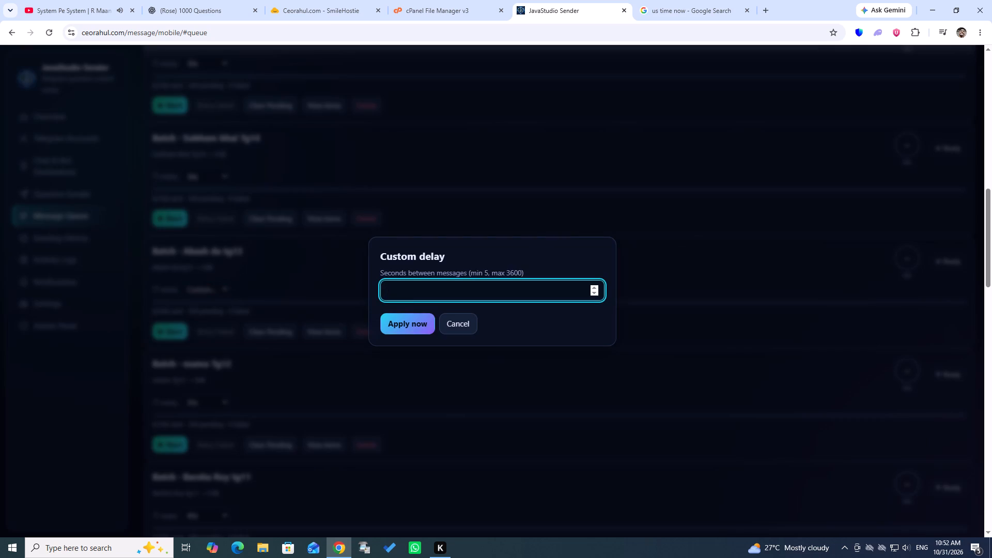
text(40)
click(399, 318)
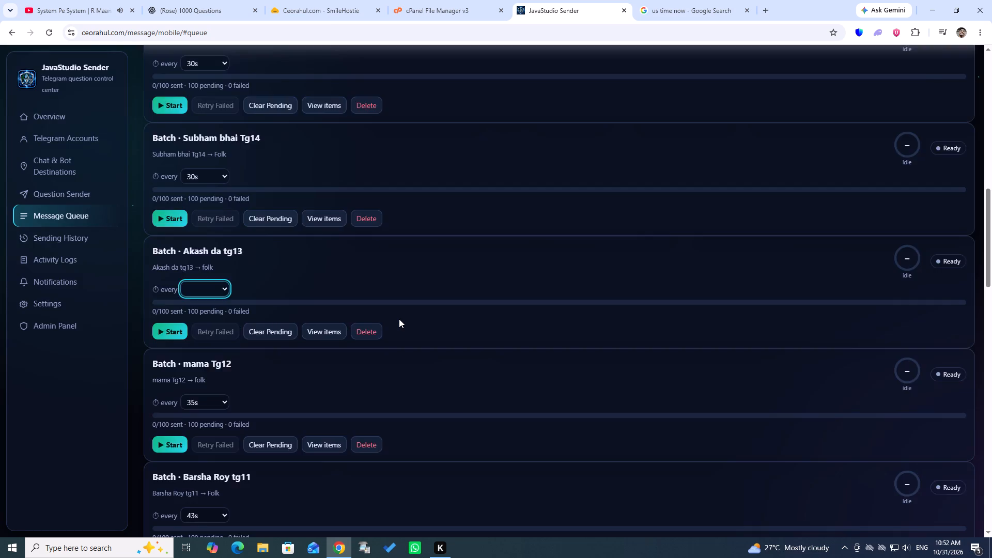
Set a custom delay of 46 seconds between messages for the Subham bhai Tg14 batch.
scroll(370, 338, down, 4)
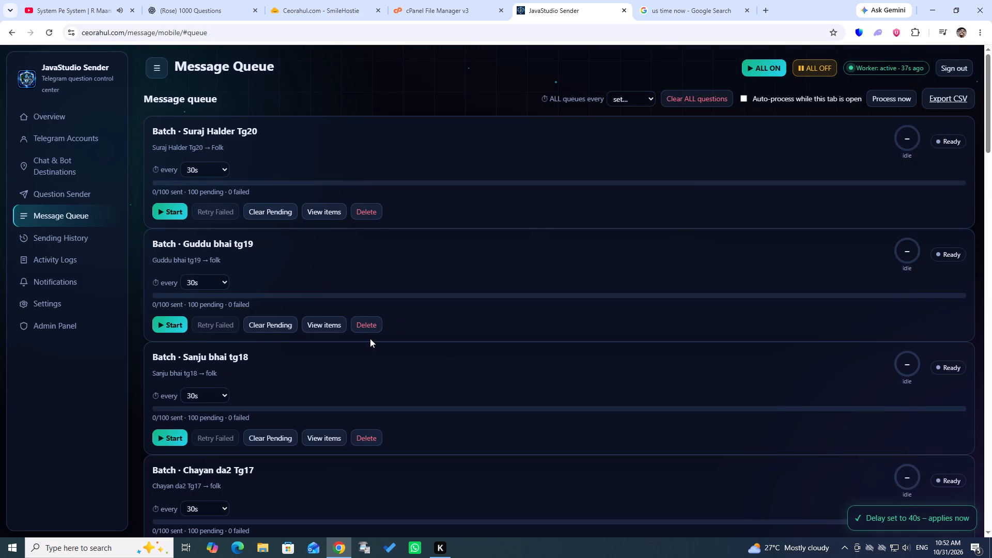
scroll(358, 343, down, 4)
scroll(285, 335, down, 3)
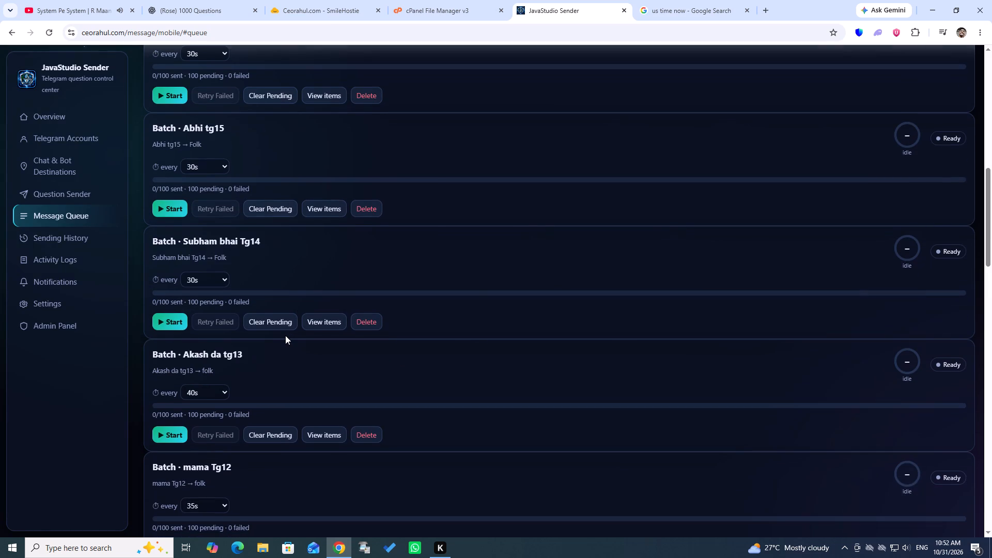
scroll(285, 335, down, 1)
click(211, 225)
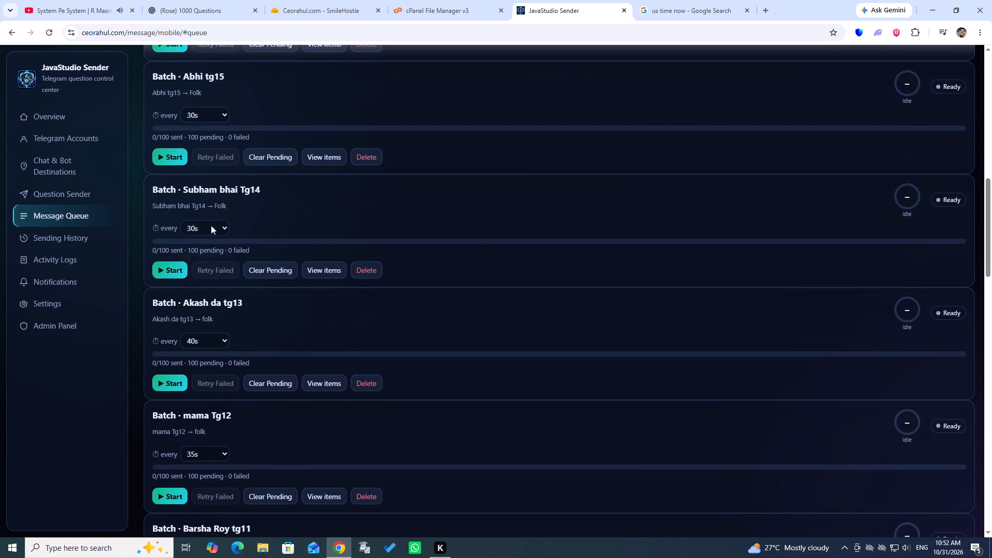
click(205, 287)
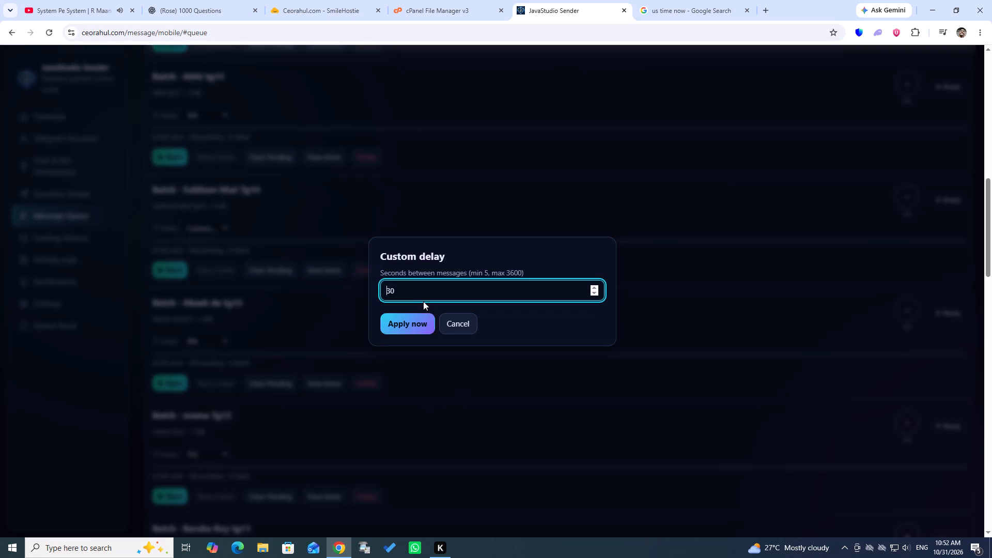
double_click(430, 293)
key(BackSpace)
key(BackSpace)
key(BackSpace)
key(BackSpace)
text(46)
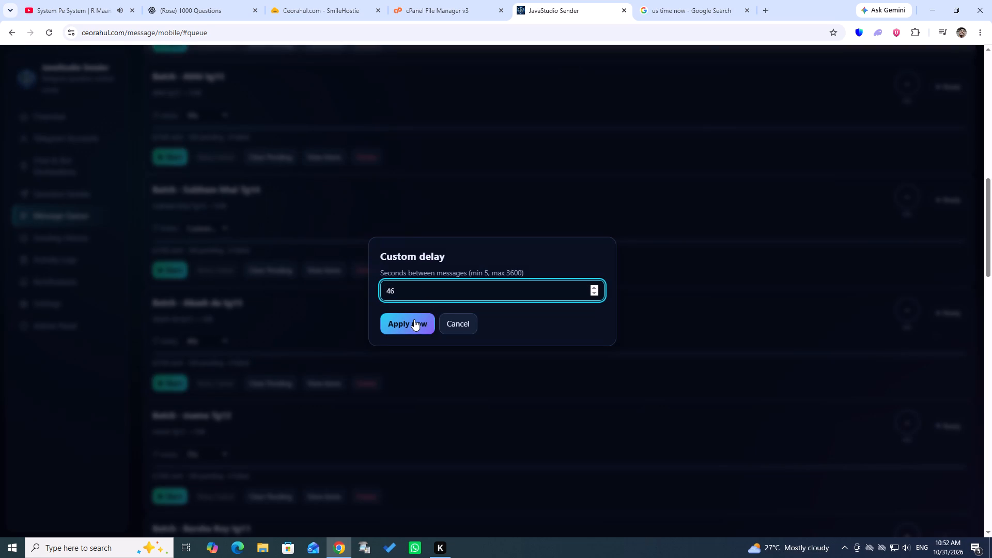
click(414, 319)
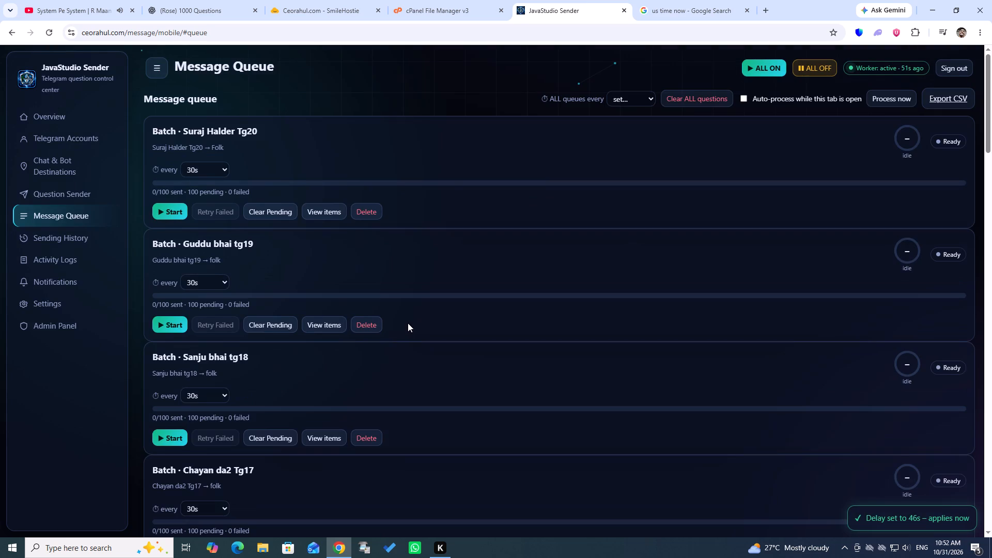
Apply a custom delay of 30 seconds between messages for the Abhi tg15 batch.
scroll(348, 323, down, 4)
scroll(233, 305, down, 4)
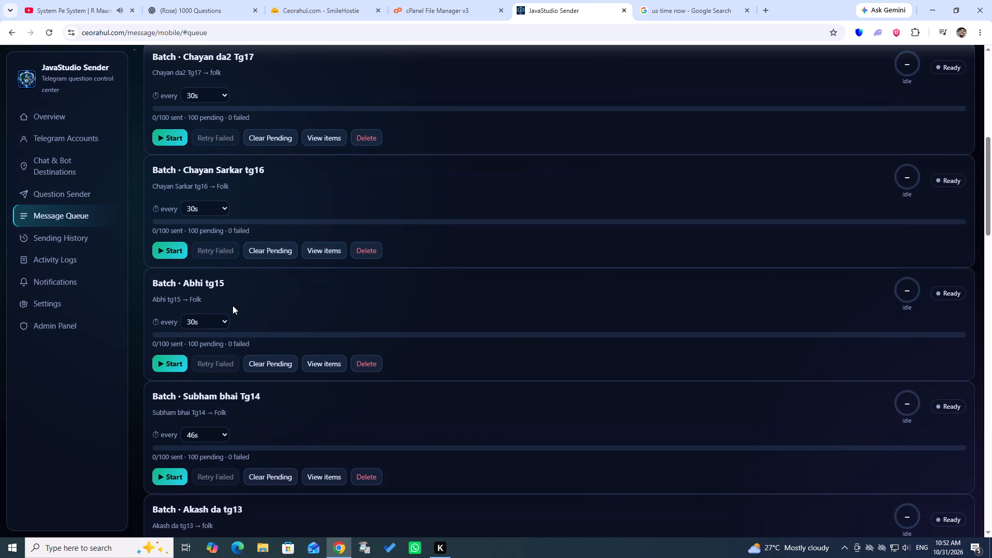
scroll(233, 305, down, 4)
click(206, 116)
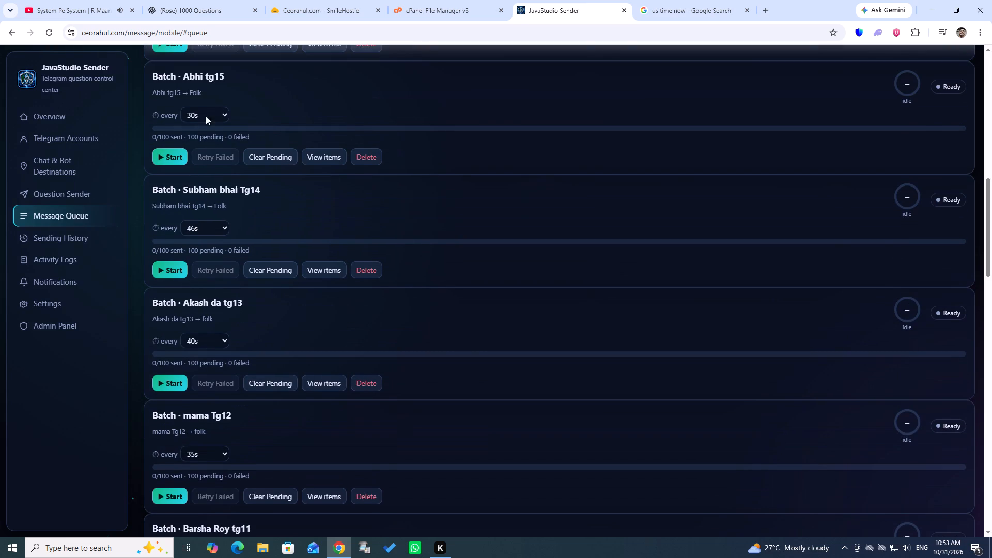
click(216, 176)
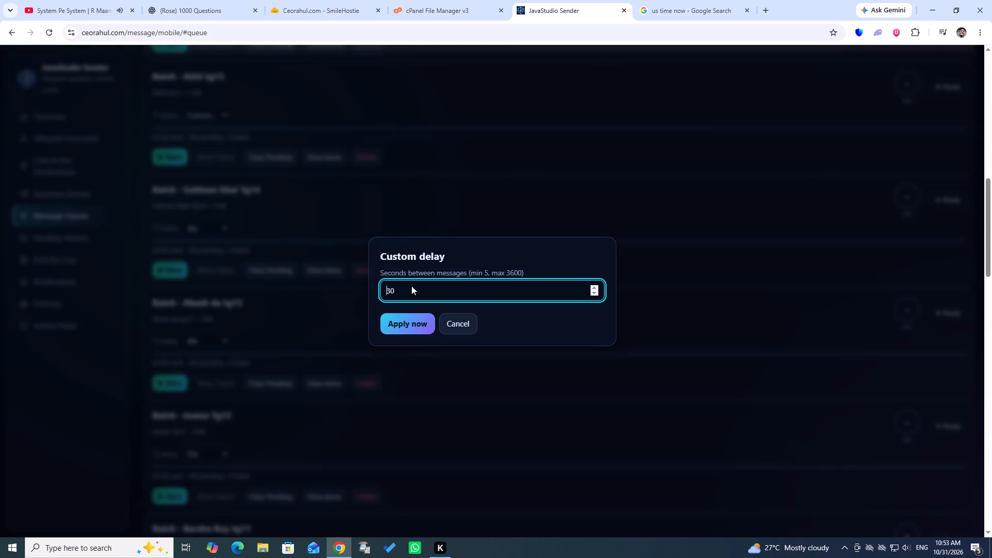
triple_click(412, 286)
key(Return)
key(BackSpace)
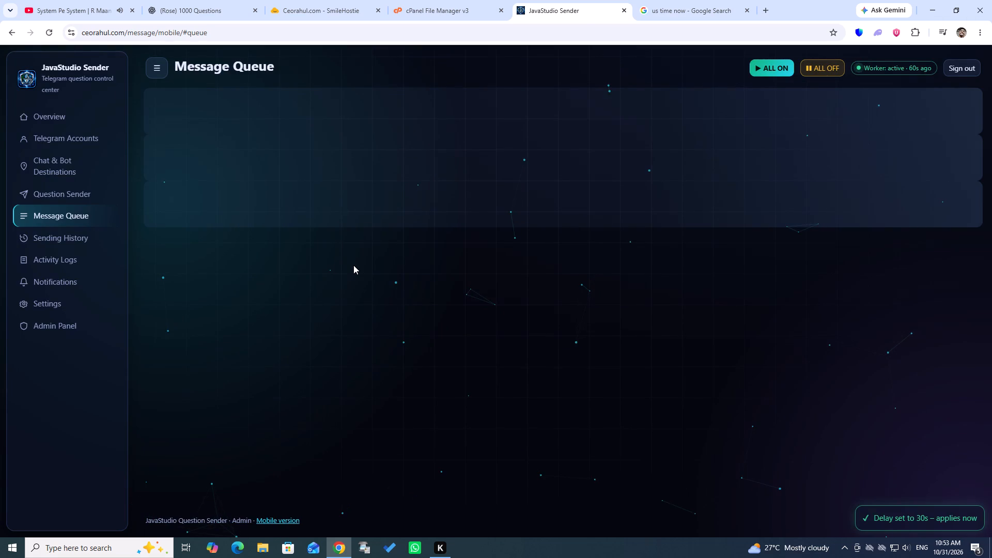
Set a custom delay of 34 seconds between messages for the tg16 batch.
scroll(353, 265, down, 3)
scroll(283, 269, up, 4)
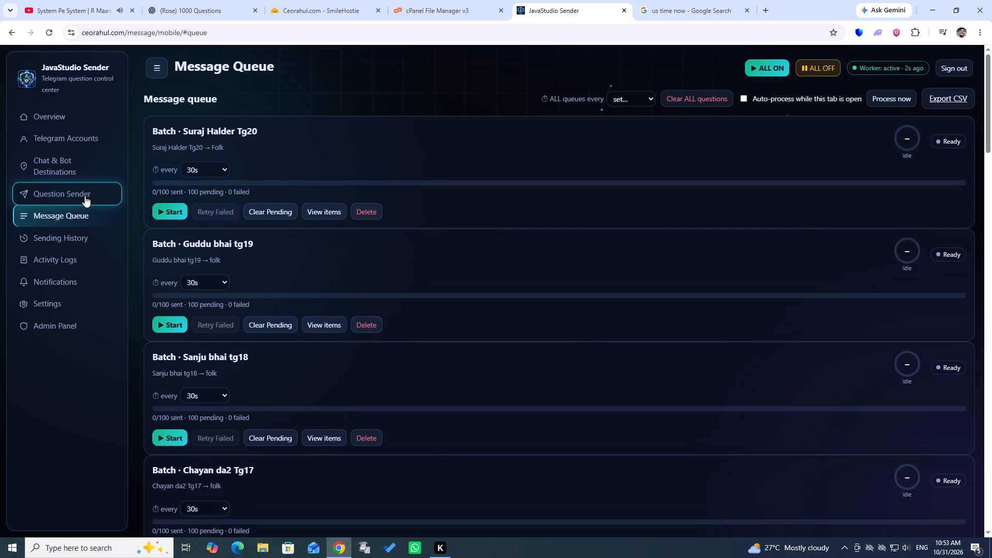
scroll(274, 265, down, 5)
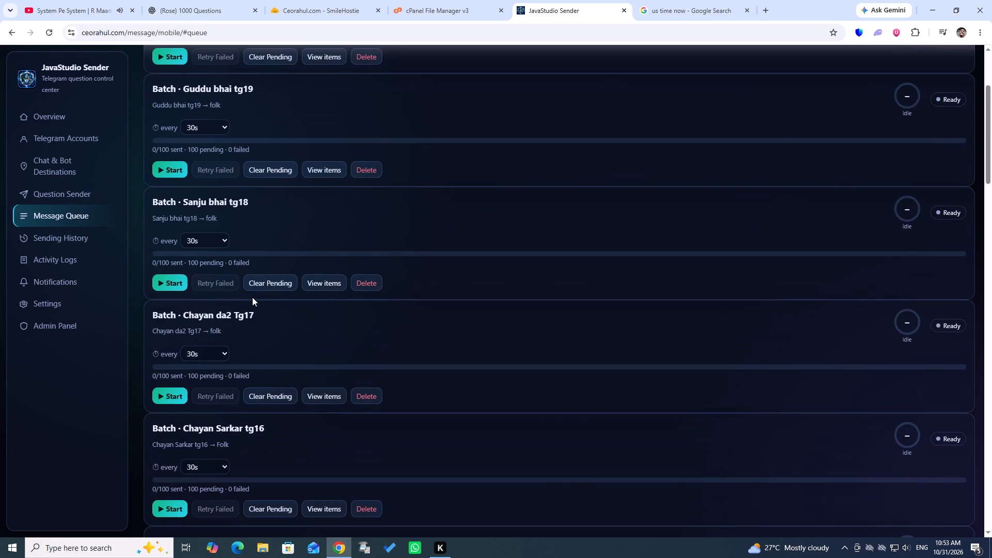
scroll(237, 330, down, 3)
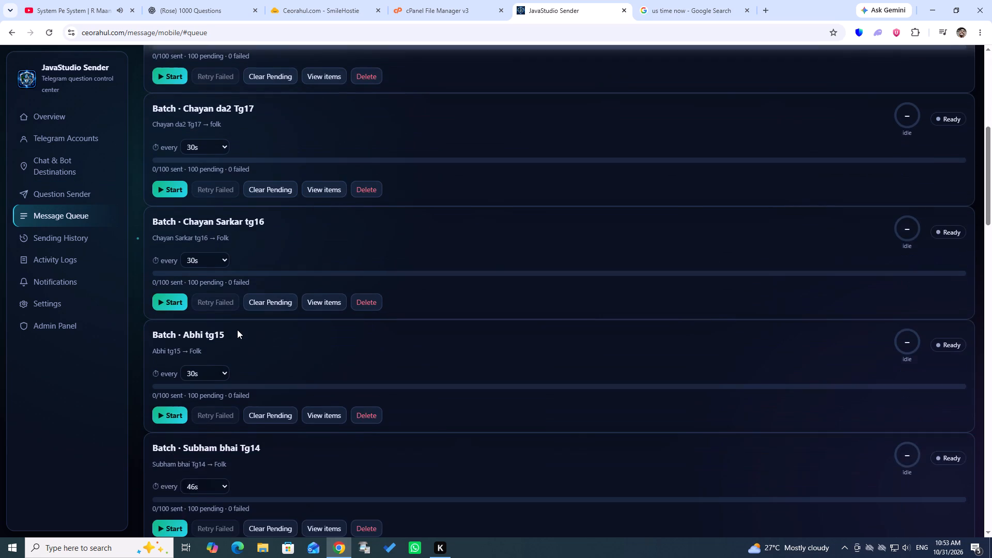
click(218, 211)
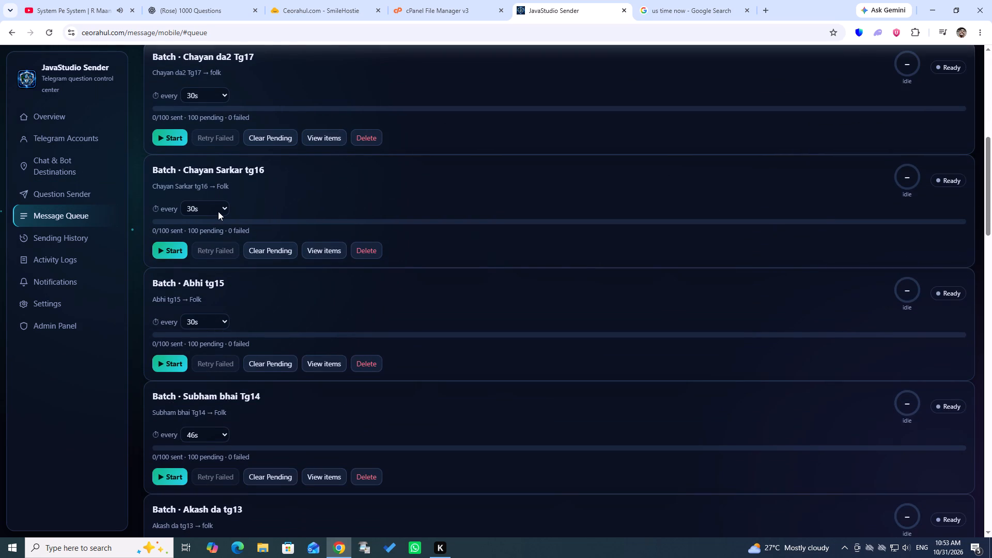
click(219, 268)
click(427, 291)
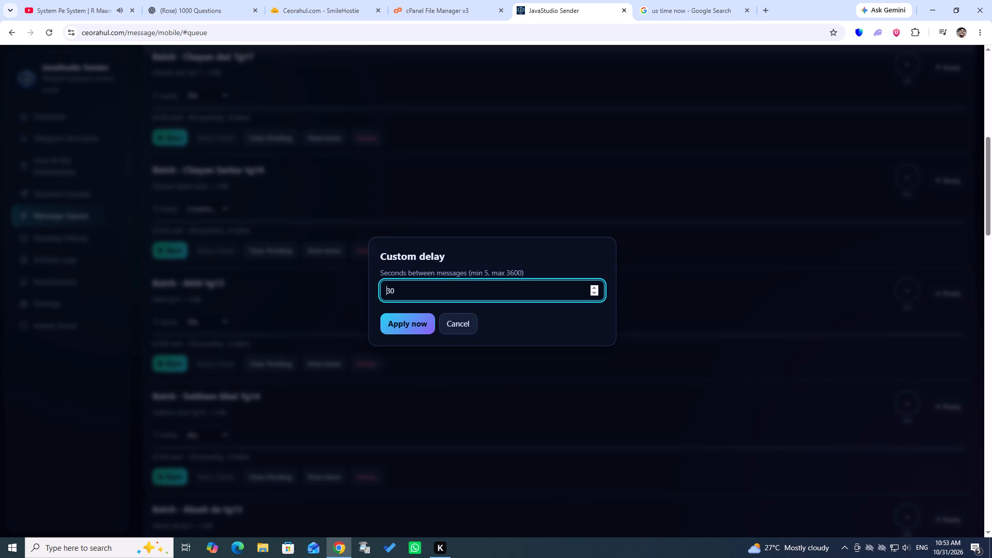
key(BackSpace)
key(4)
click(406, 317)
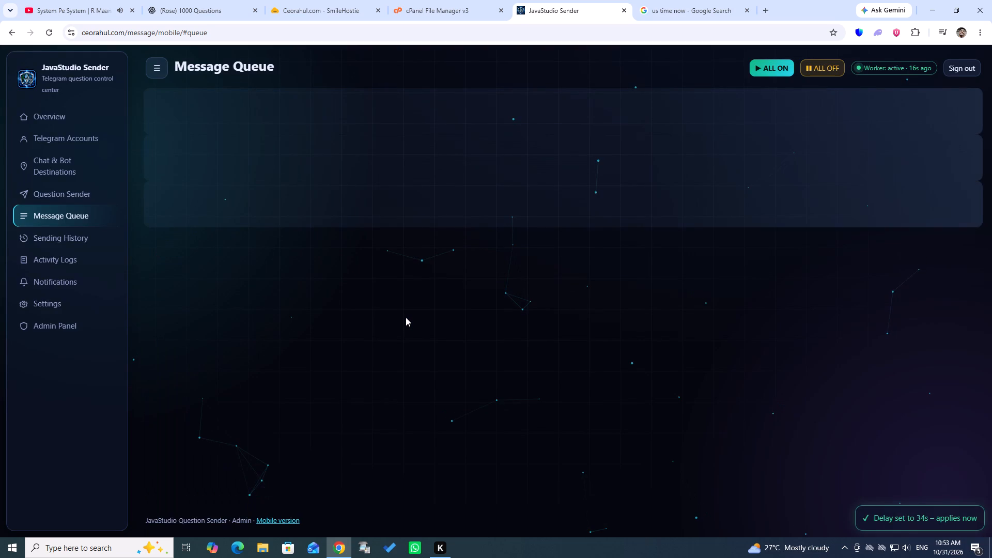
Set a custom delay of 33 seconds between messages for the Chayan da2 Tg17 batch.
scroll(257, 337, down, 3)
scroll(257, 337, up, 2)
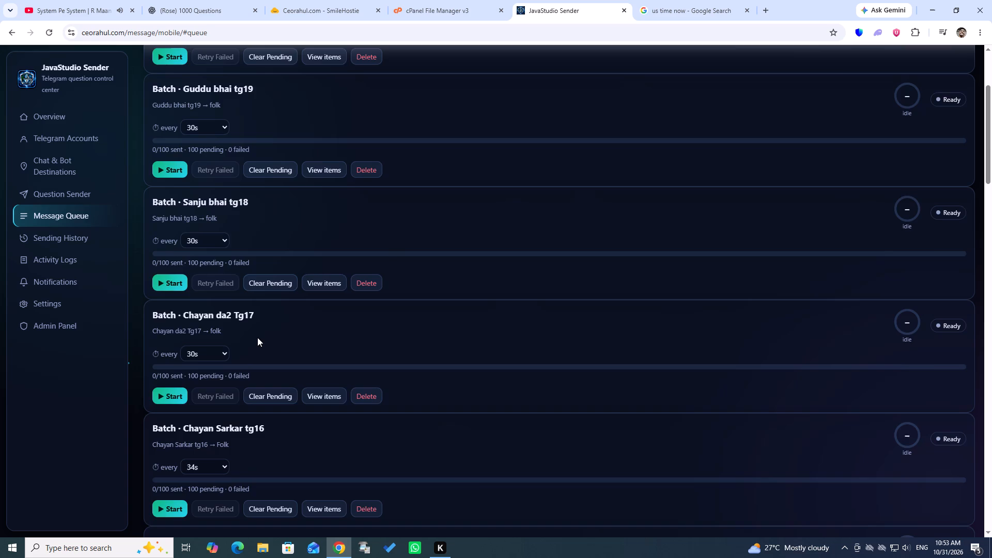
scroll(257, 337, up, 1)
scroll(257, 337, down, 3)
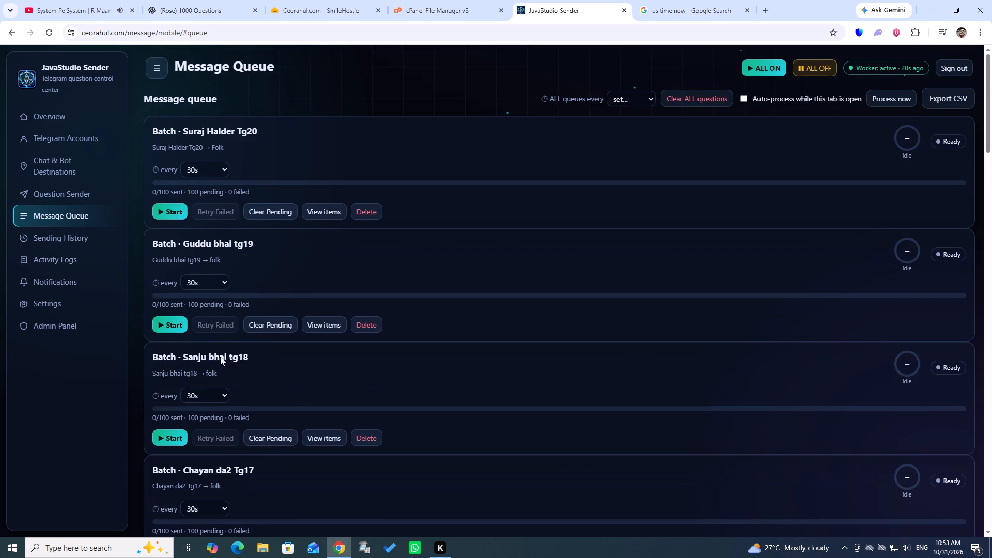
click(219, 358)
click(203, 410)
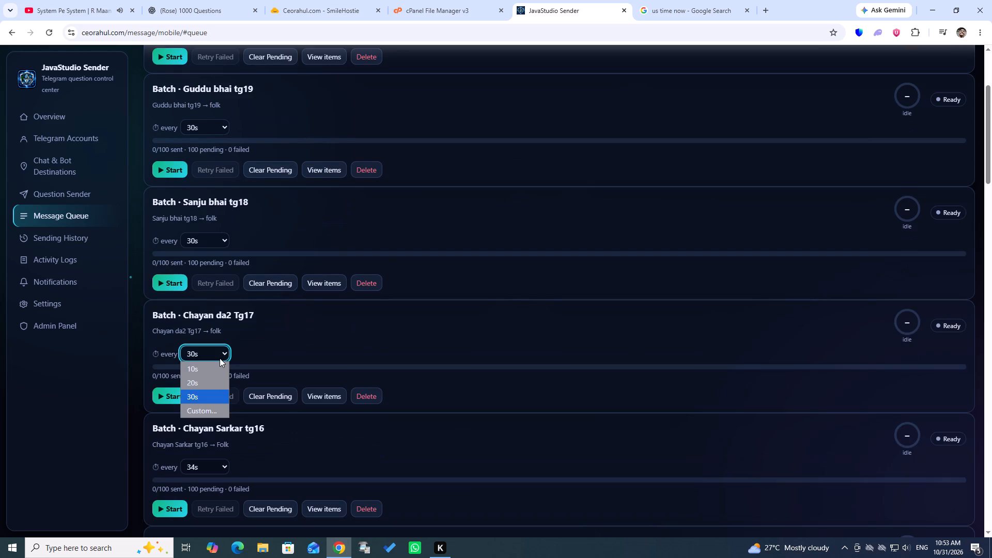
click(443, 292)
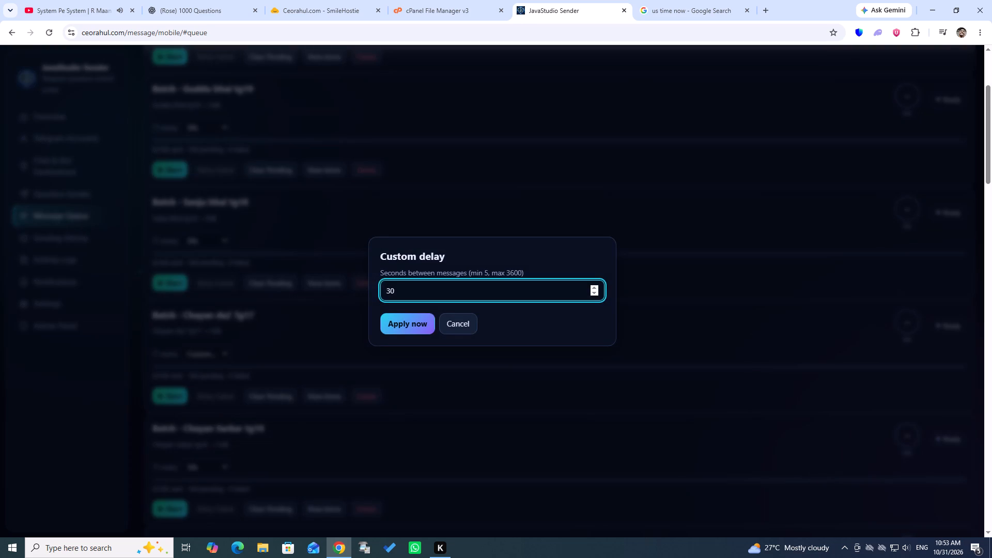
key(BackSpace)
key(3)
click(399, 330)
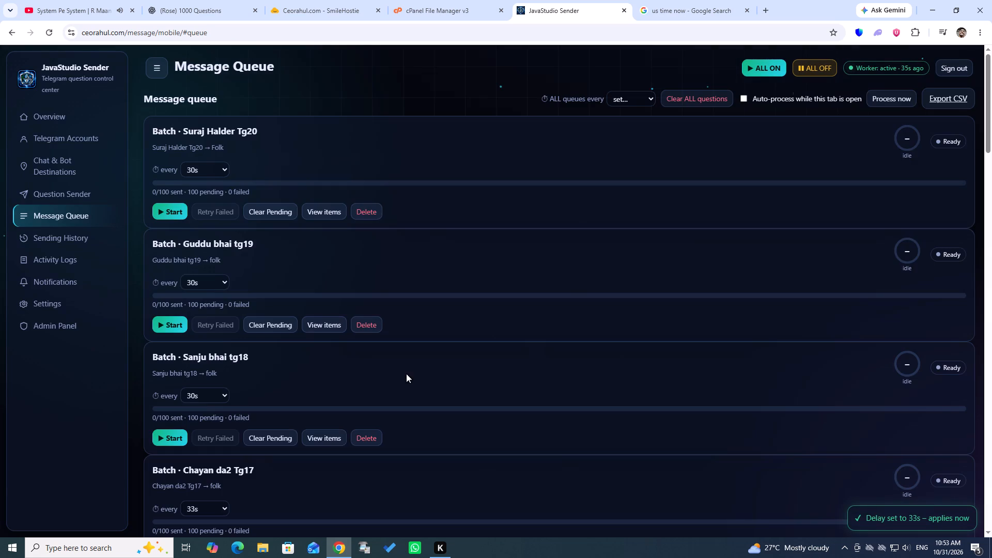
Set a custom delay of 36 seconds between messages for the Sanju bhai tg18 batch.
scroll(309, 392, down, 2)
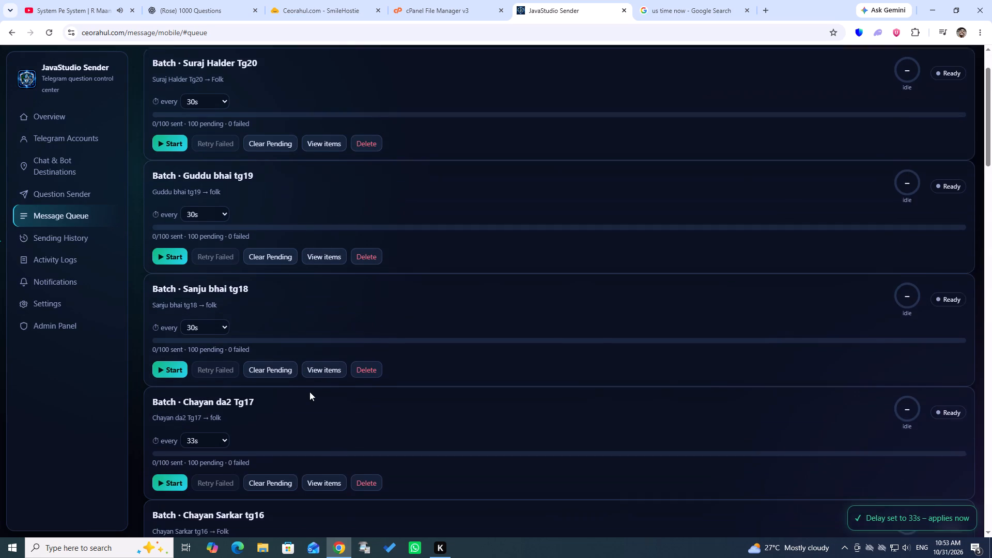
click(206, 296)
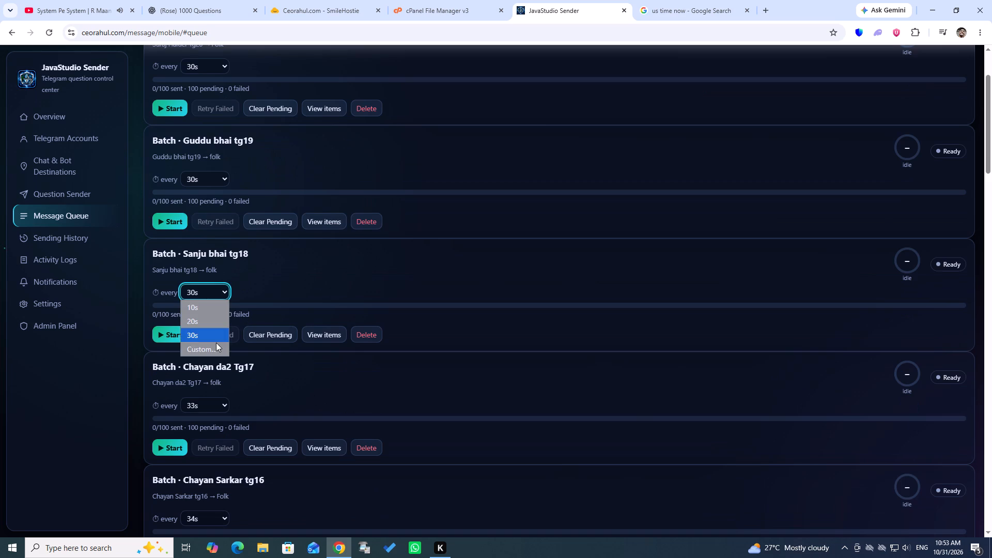
click(215, 348)
click(412, 292)
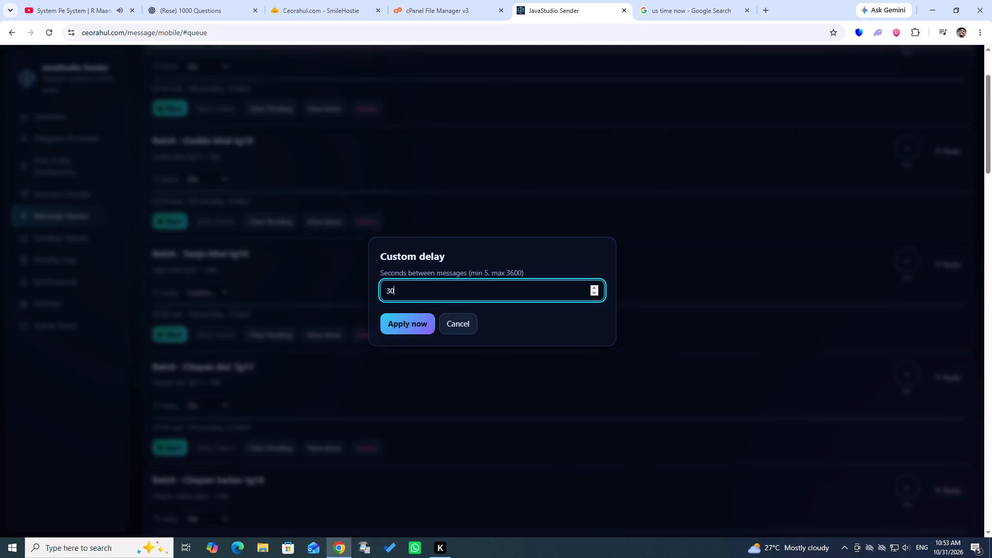
key(BackSpace)
key(6)
click(418, 328)
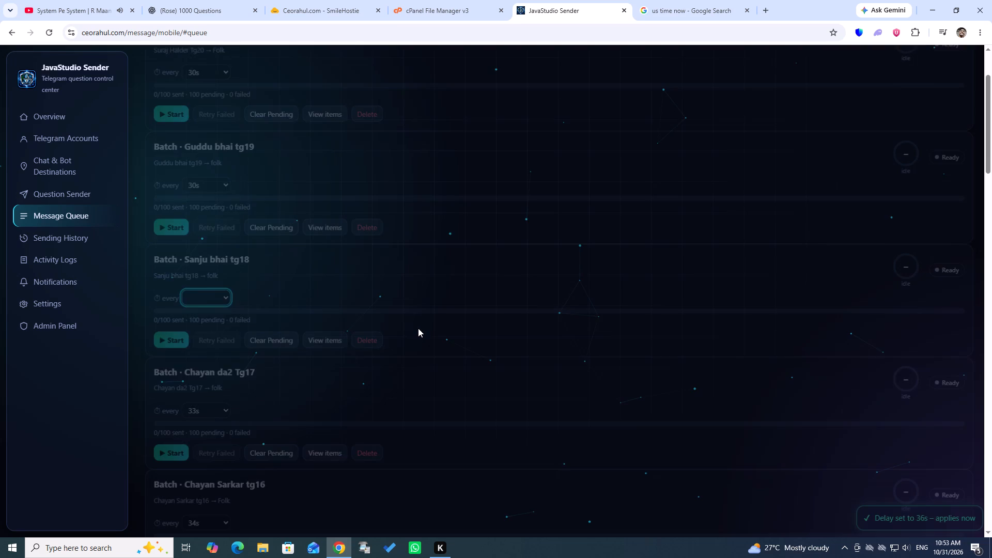
Set a custom delay of 38 seconds between messages for the Guddu bhai tg19 batch.
scroll(263, 373, up, 1)
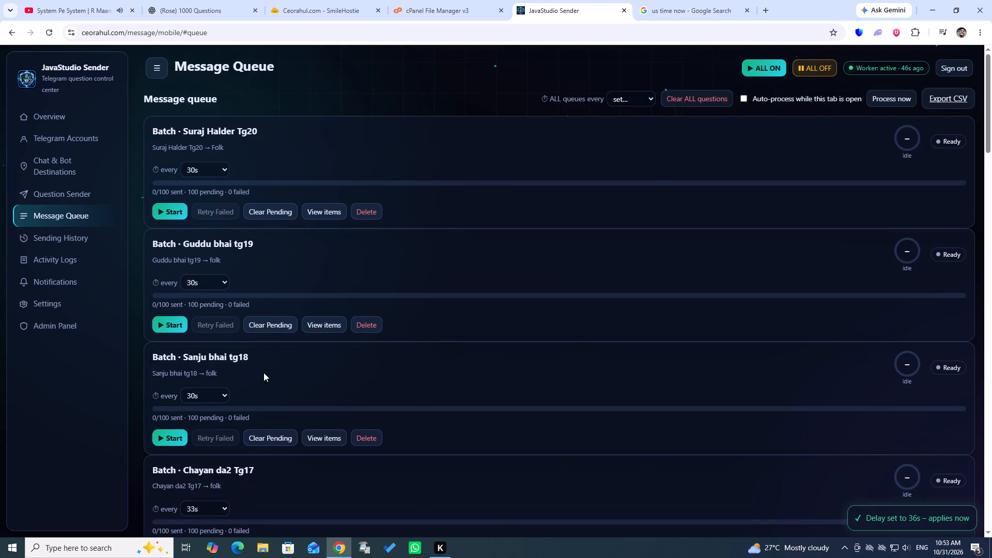
scroll(263, 373, down, 3)
scroll(263, 373, up, 4)
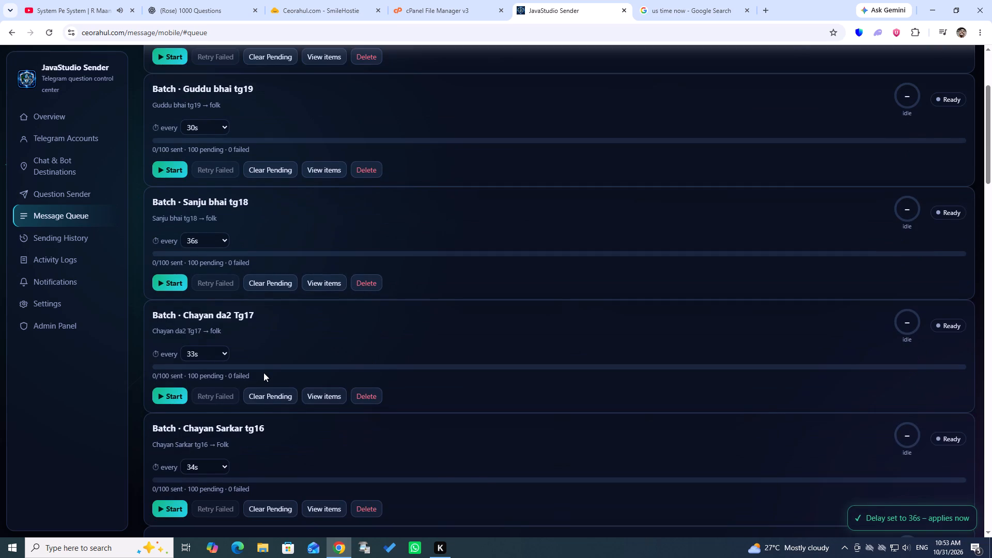
click(214, 283)
click(210, 340)
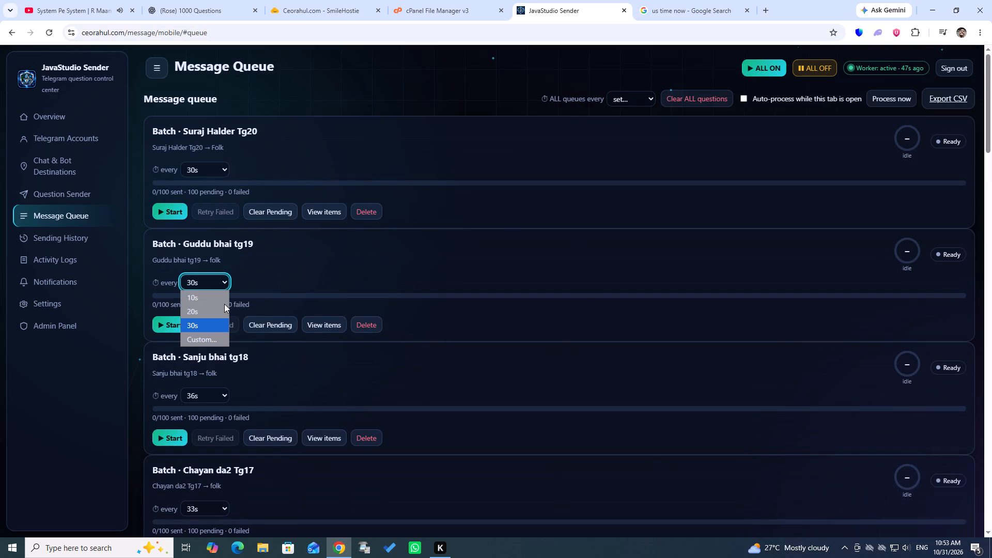
click(451, 289)
key(BackSpace)
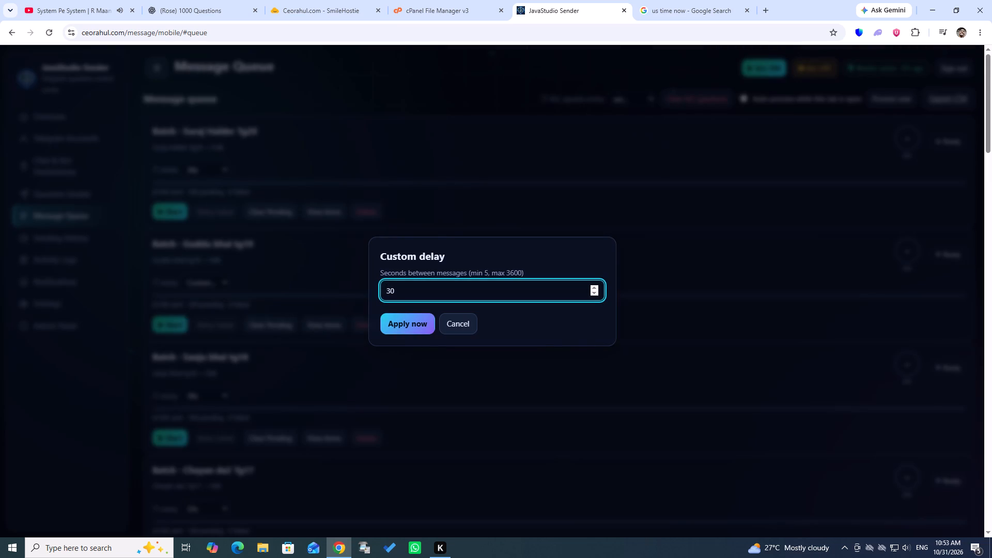
key(8)
click(417, 315)
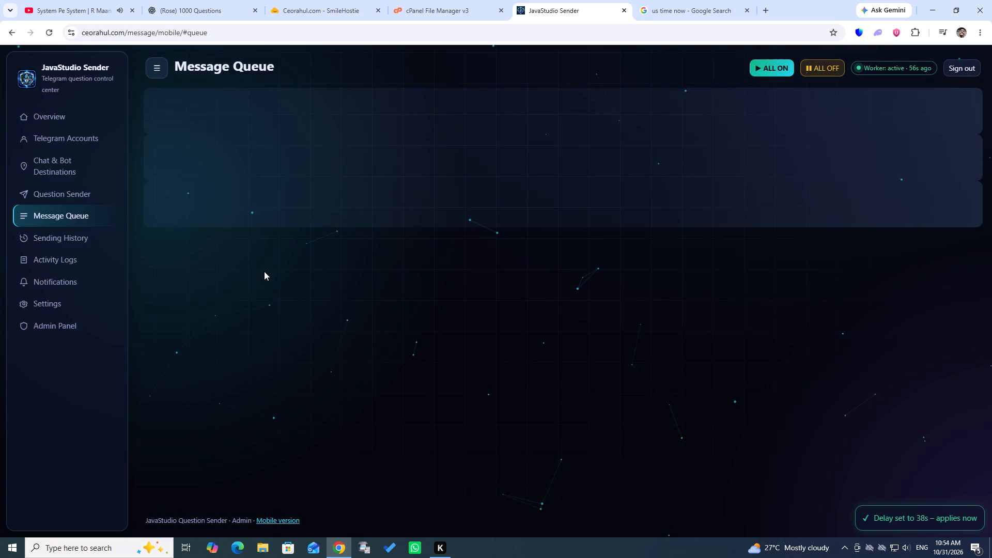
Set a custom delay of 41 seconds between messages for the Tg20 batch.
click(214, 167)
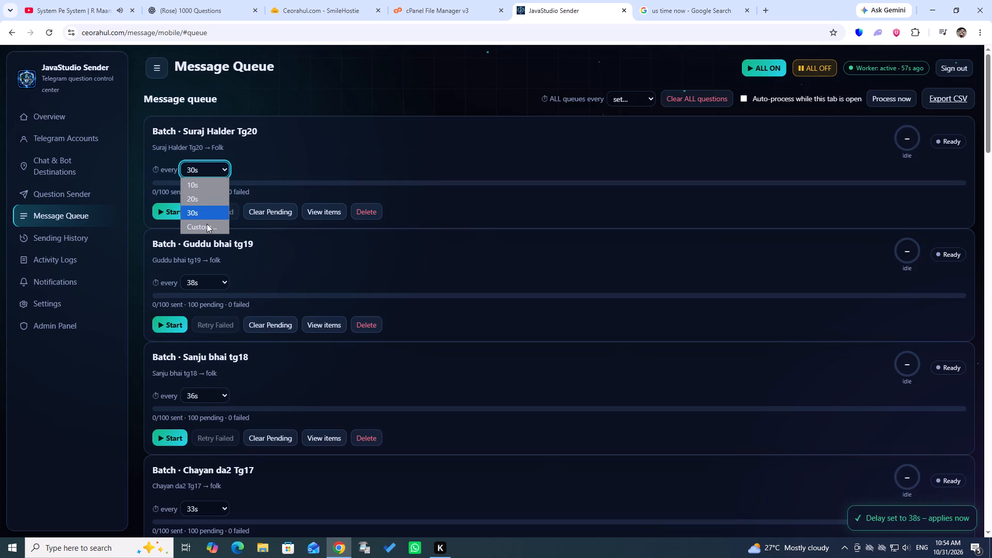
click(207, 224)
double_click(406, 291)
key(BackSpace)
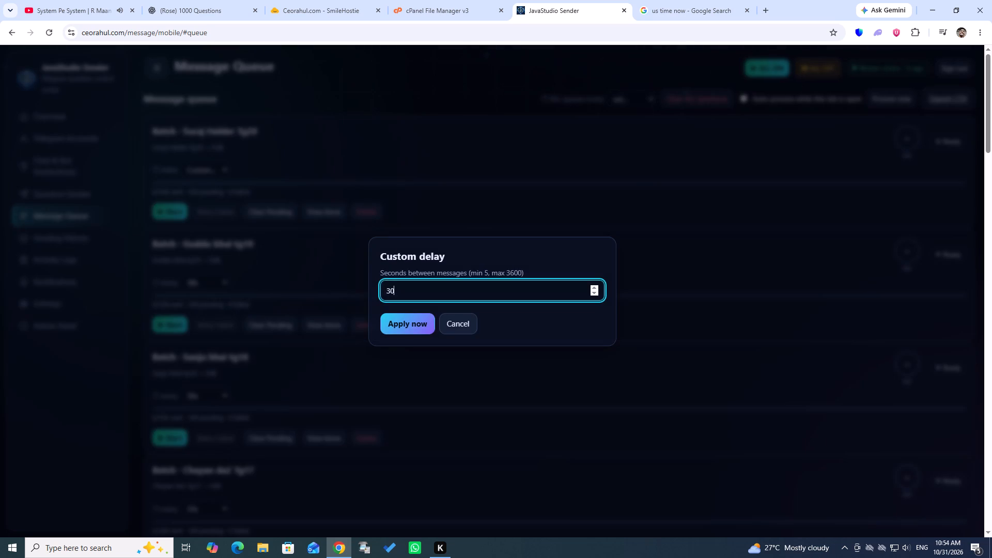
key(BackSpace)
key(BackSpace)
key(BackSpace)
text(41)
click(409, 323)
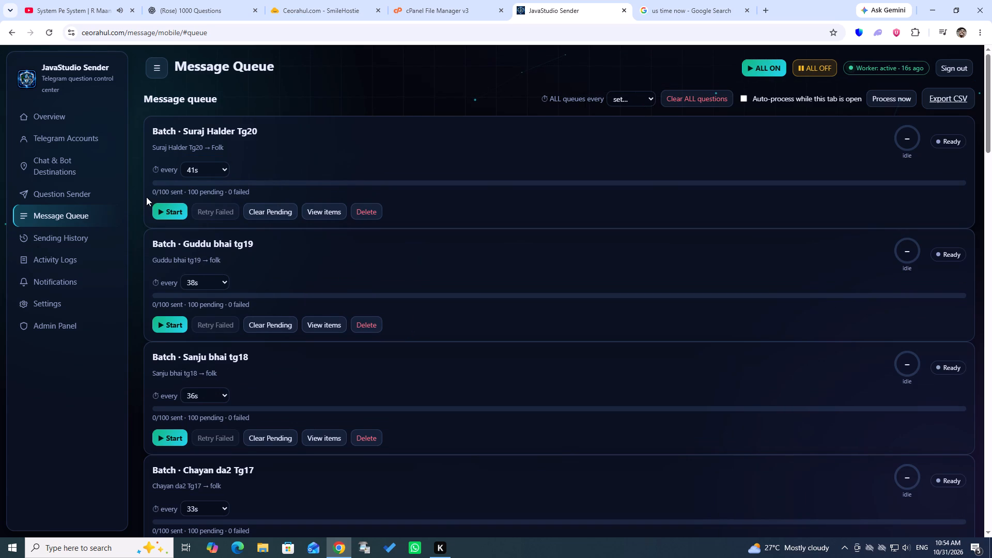
Change the custom delay between messages for the Tg20 batch to 59 seconds.
click(221, 167)
click(210, 238)
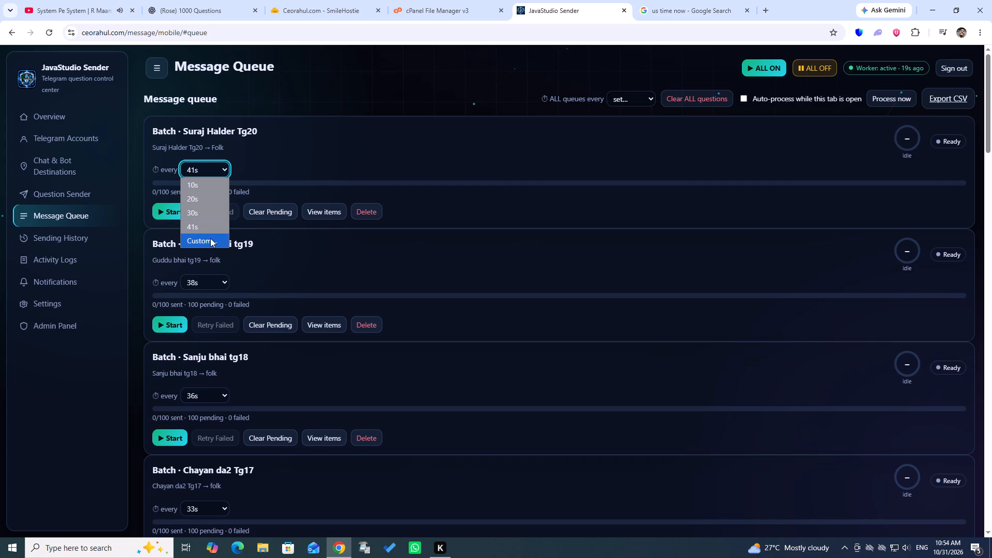
click(457, 286)
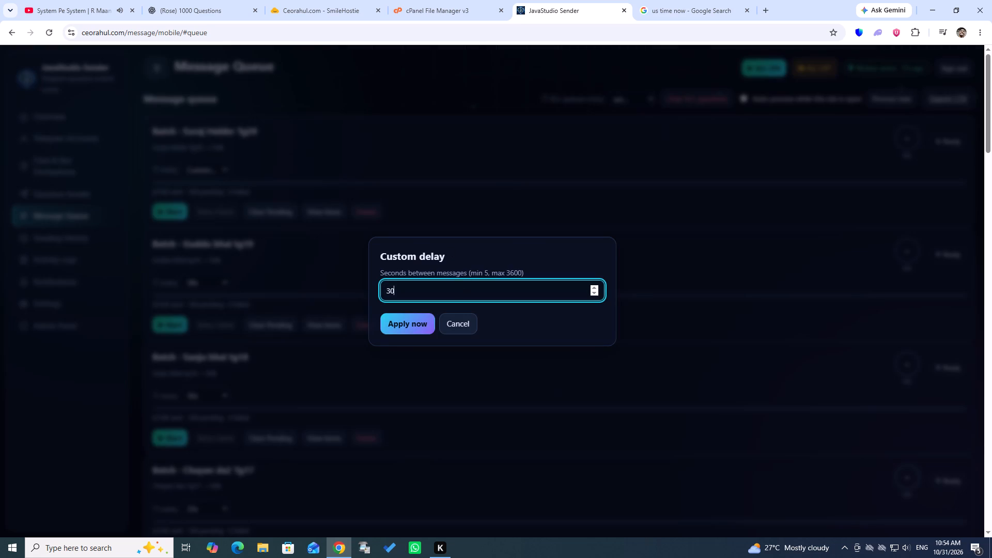
key(BackSpace)
key(BackSpace)
key(BackSpace)
text(59)
click(412, 334)
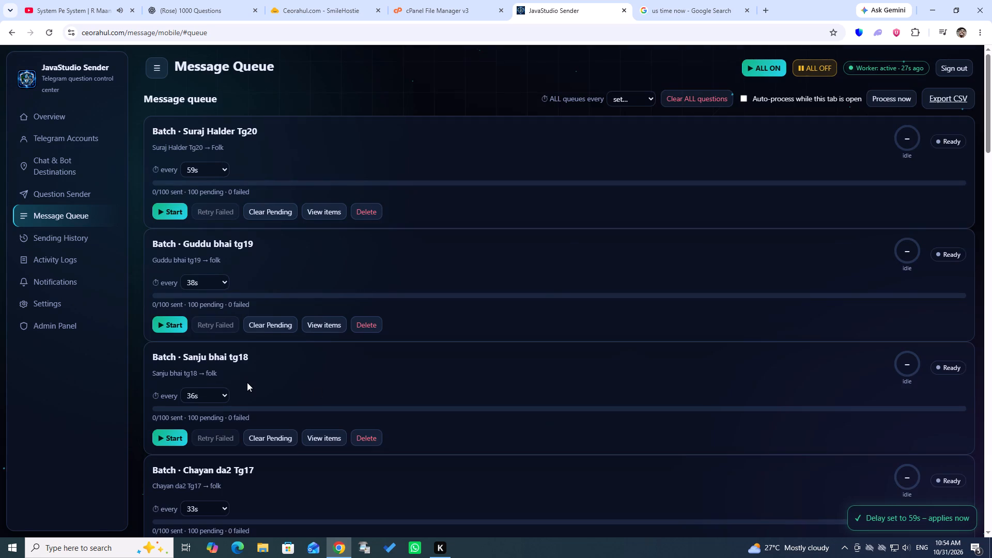
Change the custom delay between messages for the Sanju bhai tg18 batch to 53 seconds.
scroll(229, 374, down, 2)
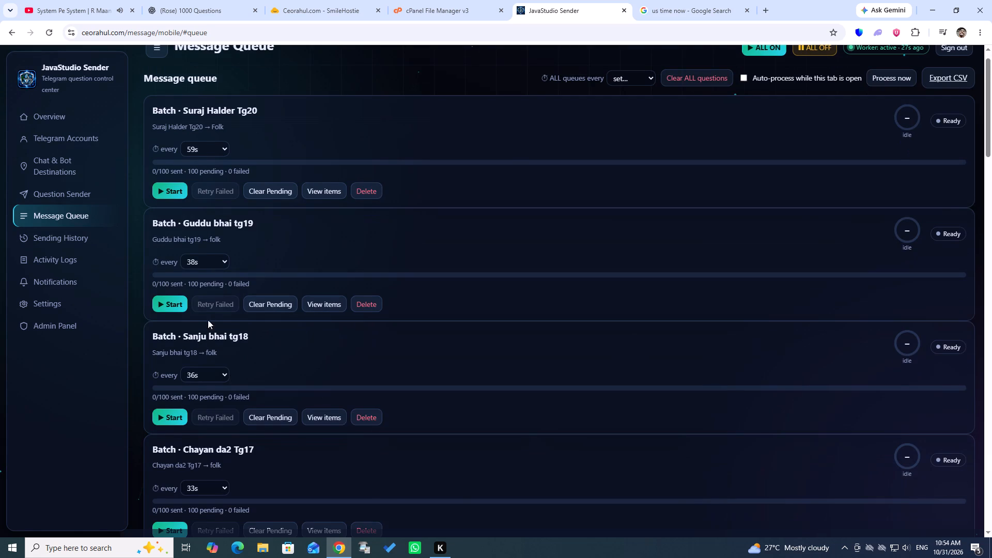
click(215, 292)
click(205, 364)
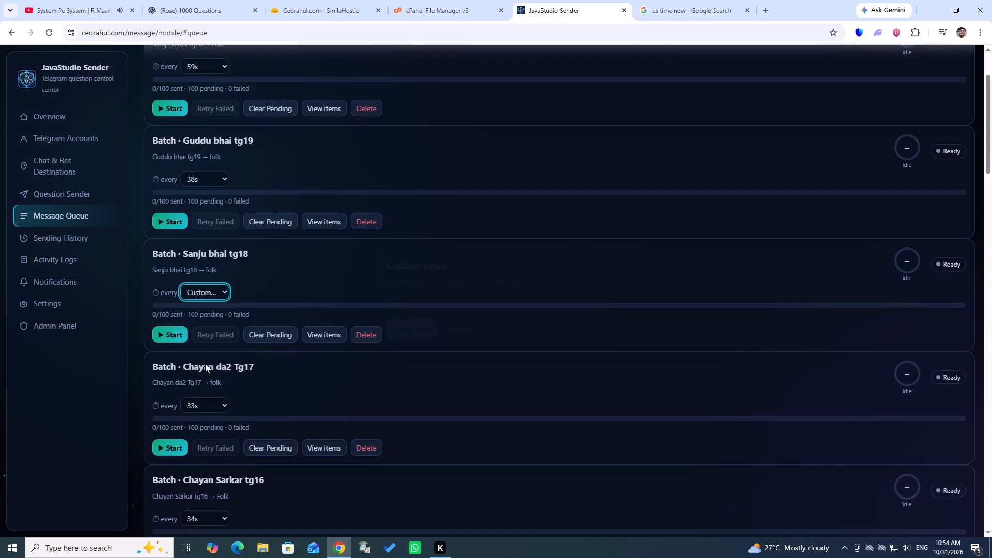
triple_click(452, 298)
key(BackSpace)
key(BackSpace)
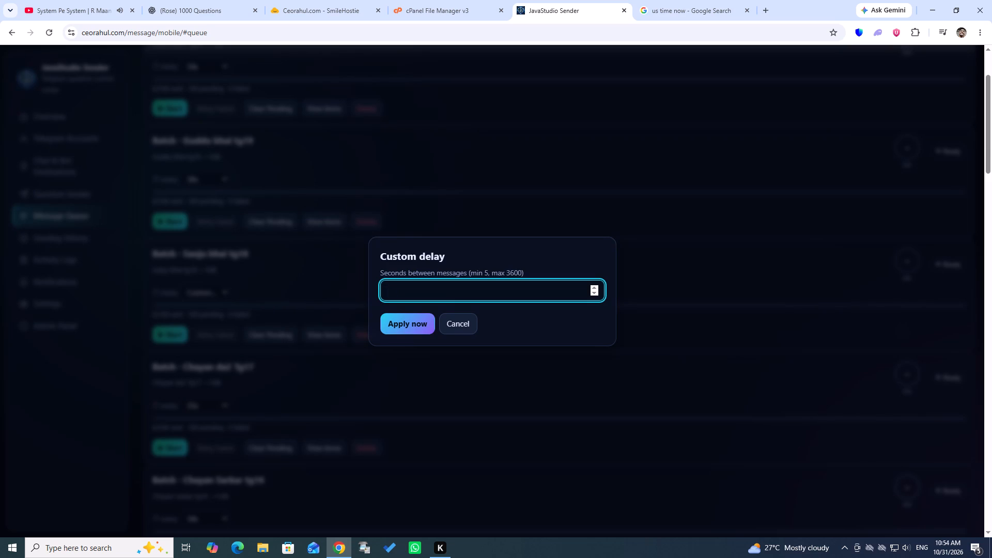
key(4)
key(BackSpace)
text(53)
click(421, 322)
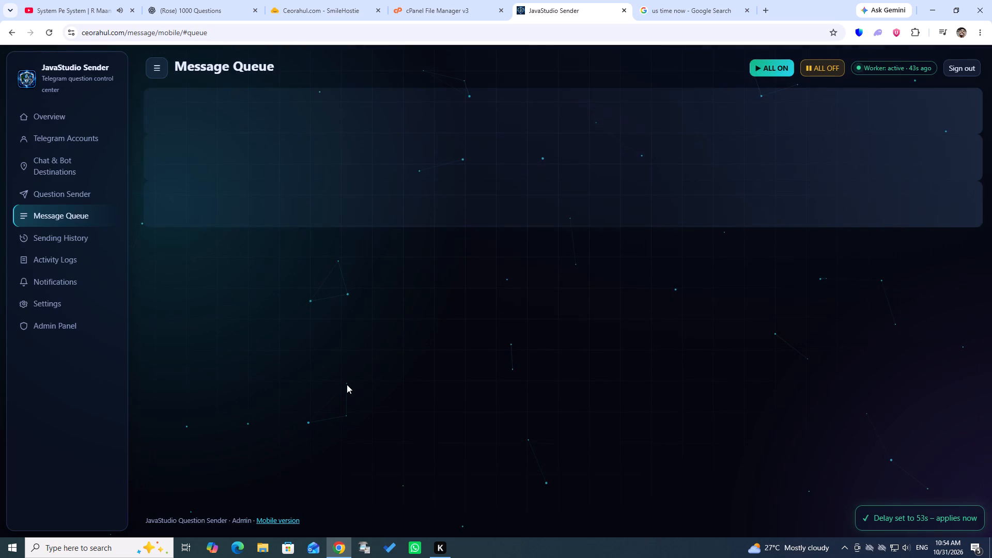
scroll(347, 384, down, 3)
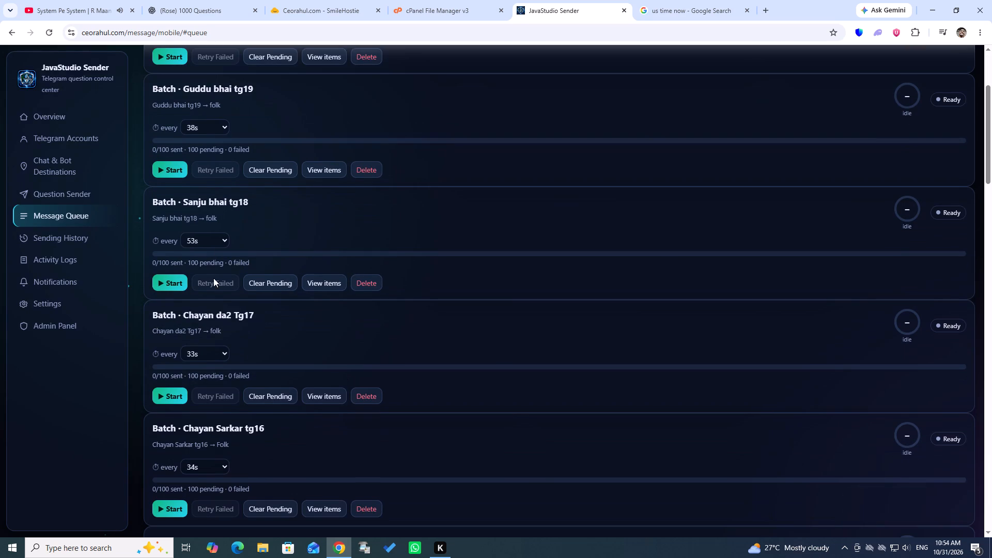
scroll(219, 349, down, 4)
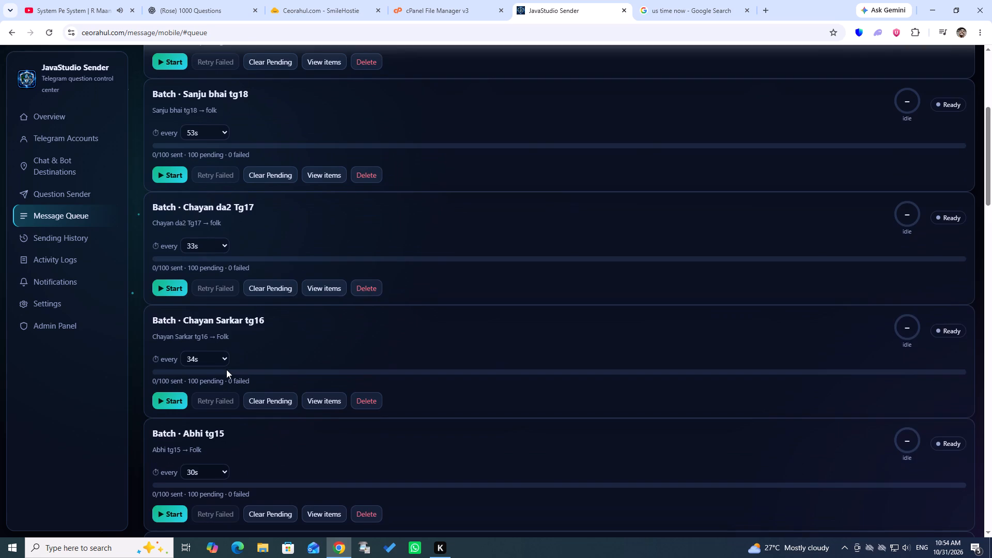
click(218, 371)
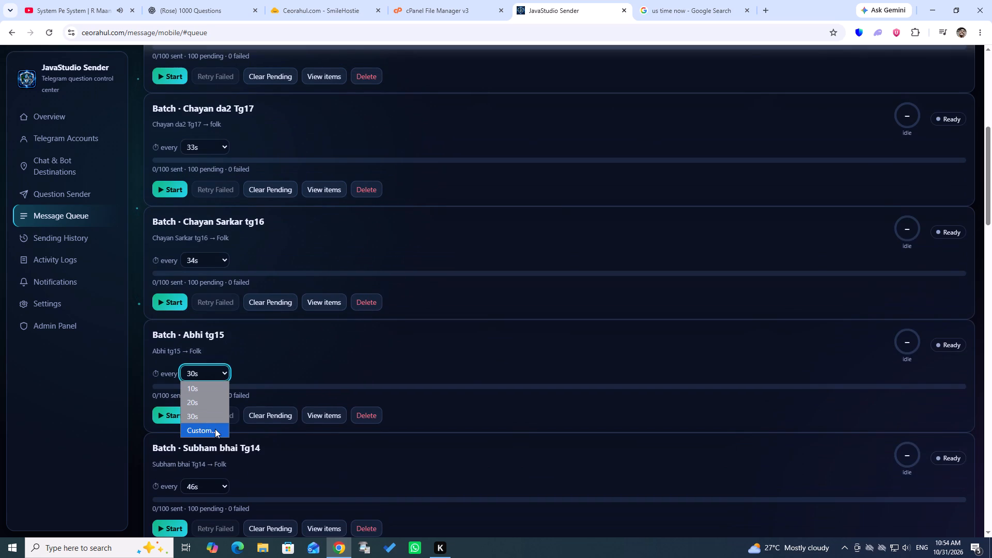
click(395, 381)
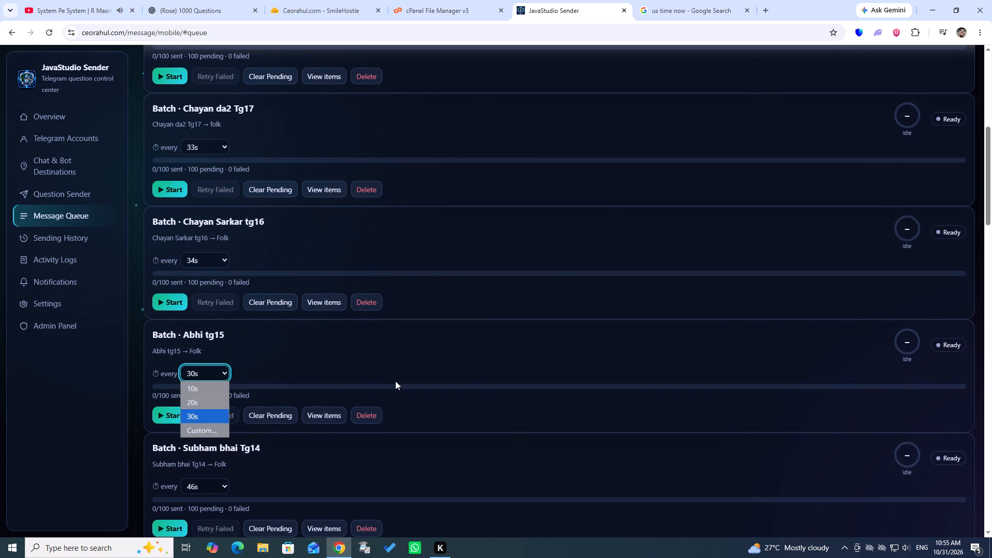
Change the custom delay between messages for the Akash da tg13 batch to 56 seconds.
scroll(261, 463, down, 5)
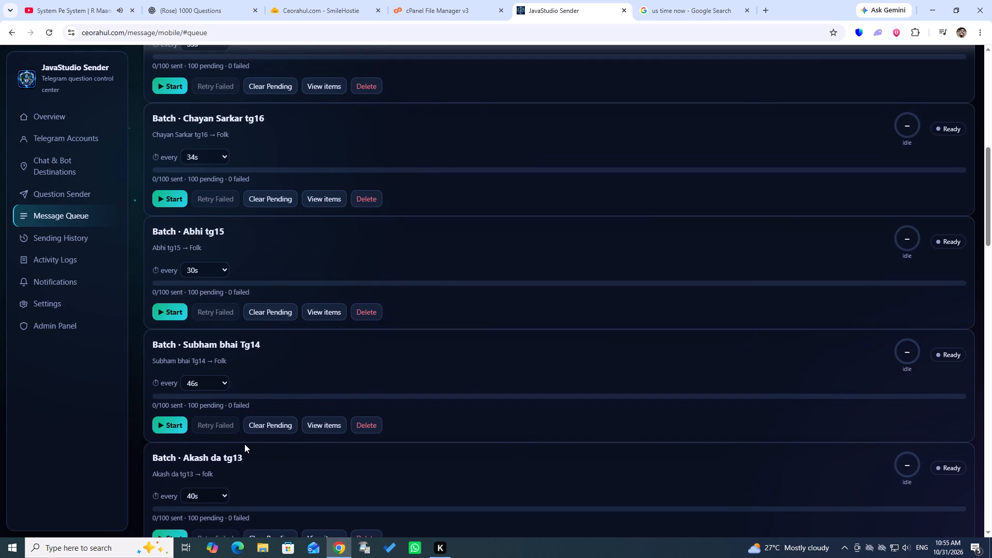
click(215, 342)
click(209, 410)
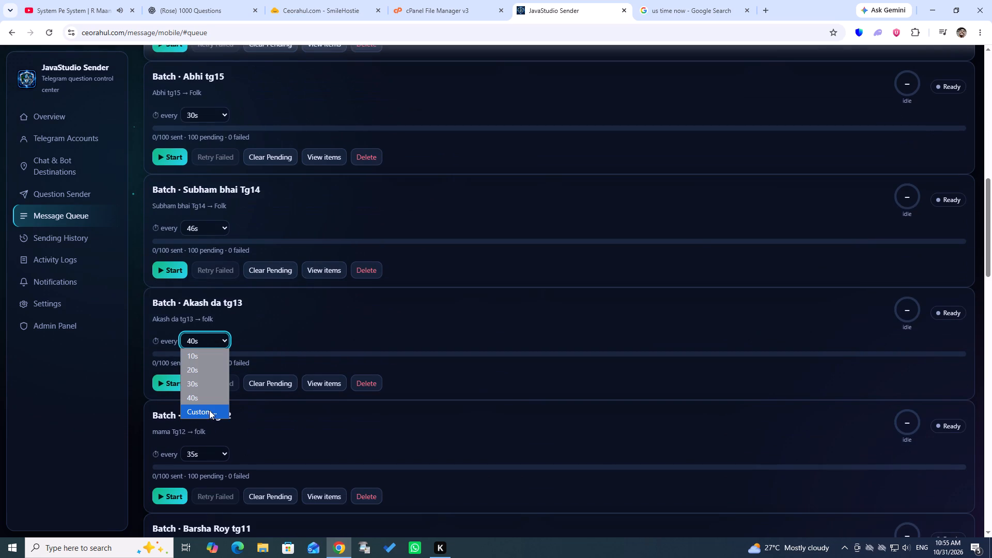
click(437, 294)
key(BackSpace)
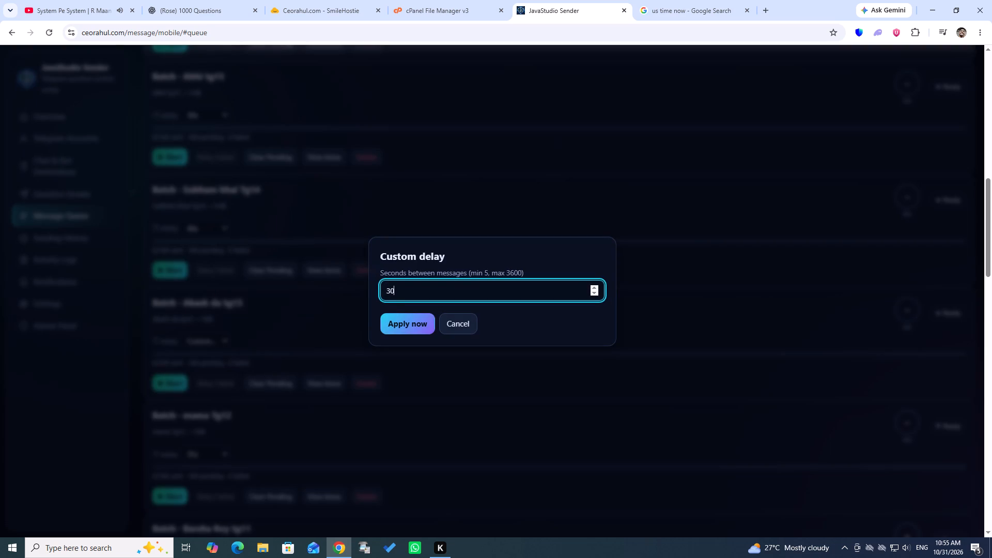
key(BackSpace)
key(BackSpace)
key(BackSpace)
key(5)
key(6)
click(405, 324)
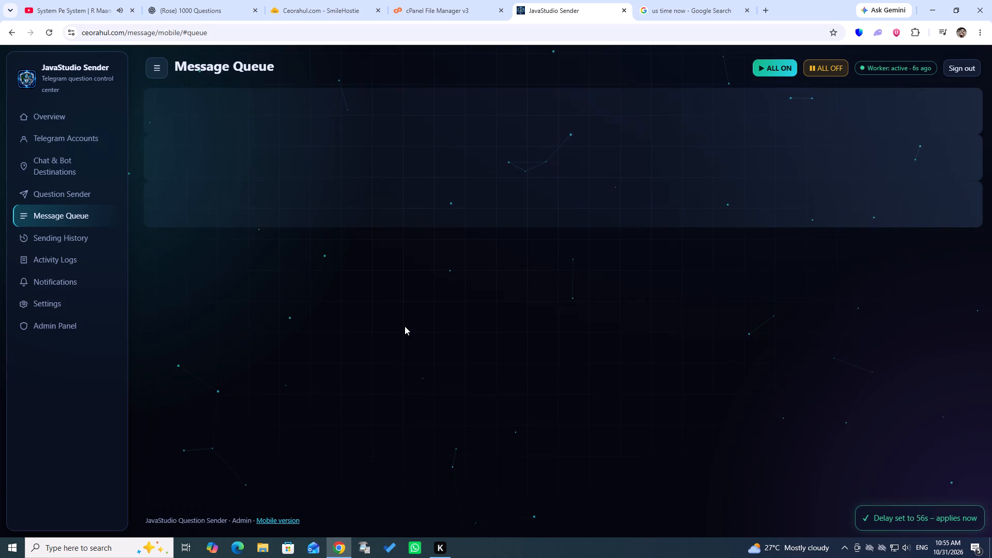
Change the custom delay between messages for the Abhi tg15 batch to 57 seconds.
scroll(405, 322, down, 3)
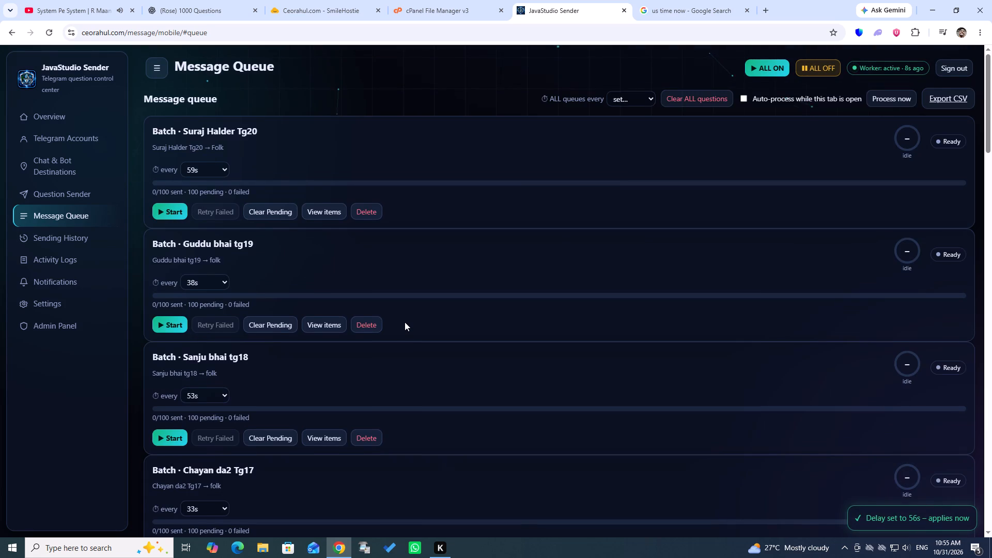
scroll(300, 348, down, 7)
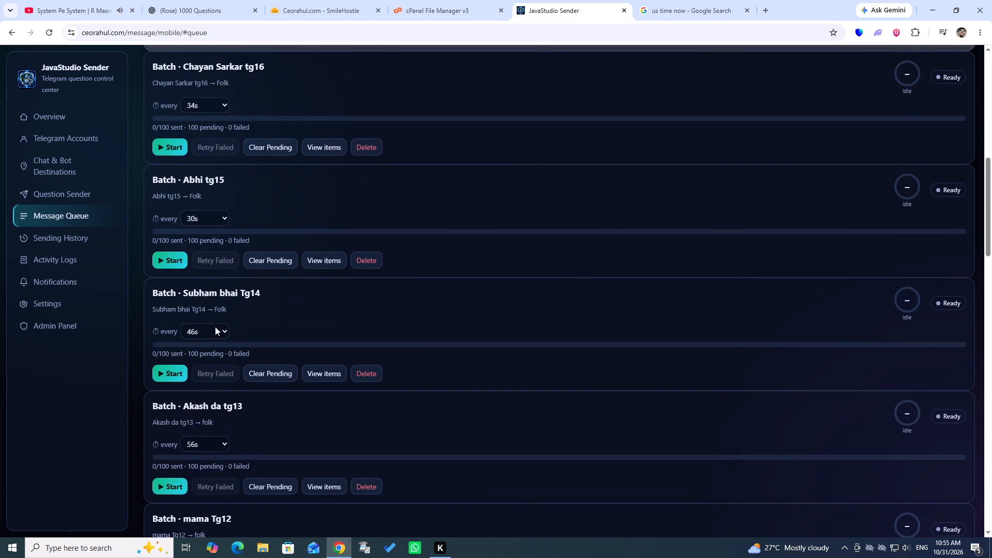
click(216, 217)
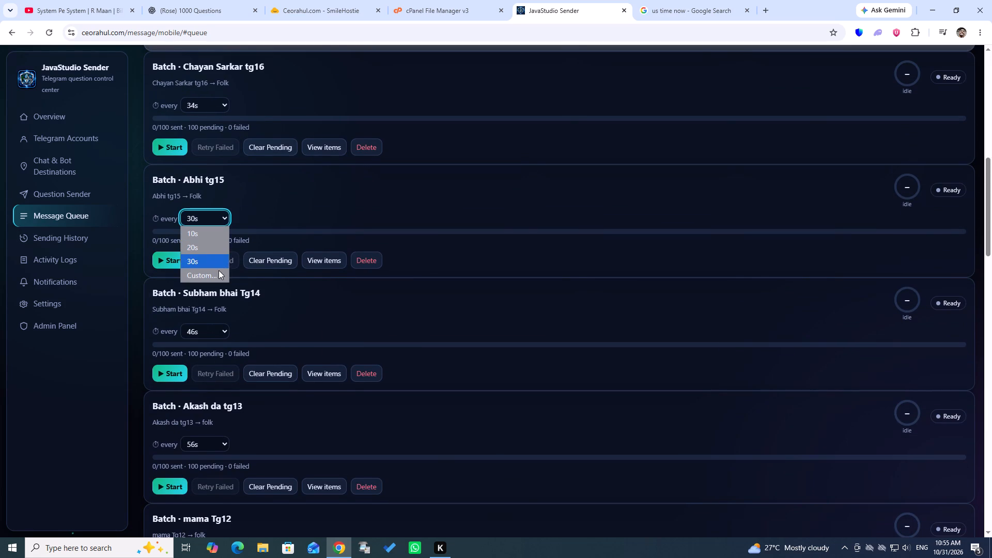
click(219, 273)
click(430, 289)
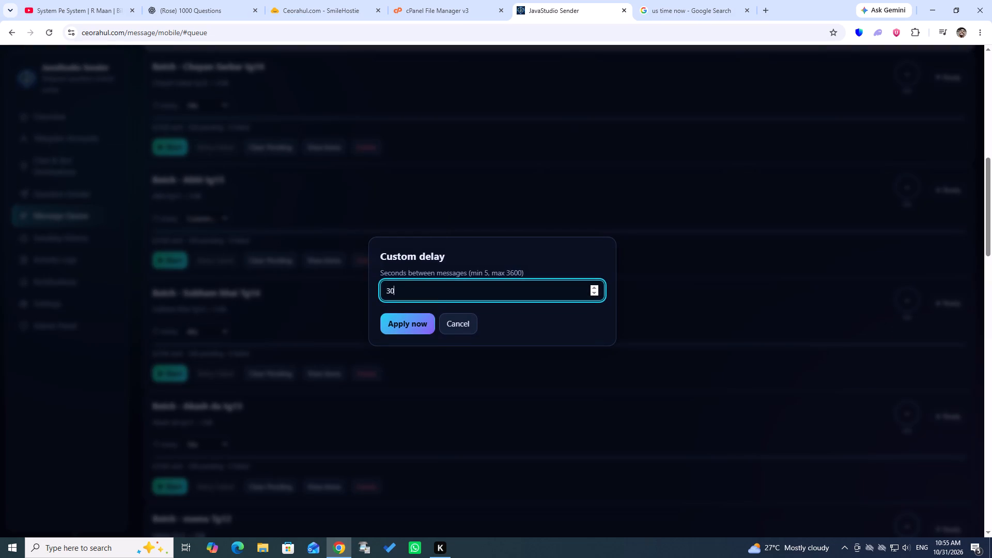
double_click(430, 289)
click(430, 289)
key(BackSpace)
key(BackSpace)
key(BackSpace)
key(BackSpace)
text(57)
click(420, 318)
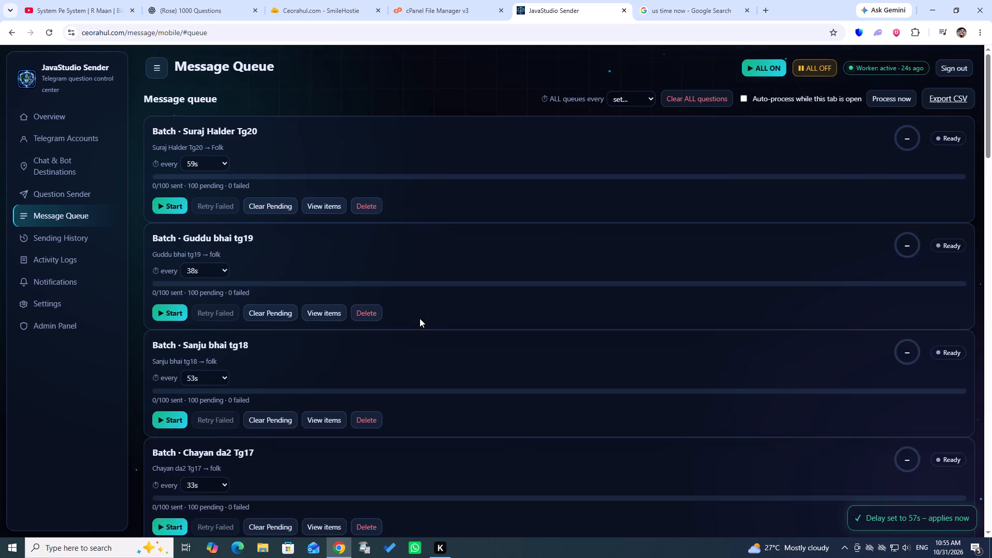
Change the custom delay between messages for the rajdwip tg5 batch to 60 seconds.
scroll(281, 355, down, 10)
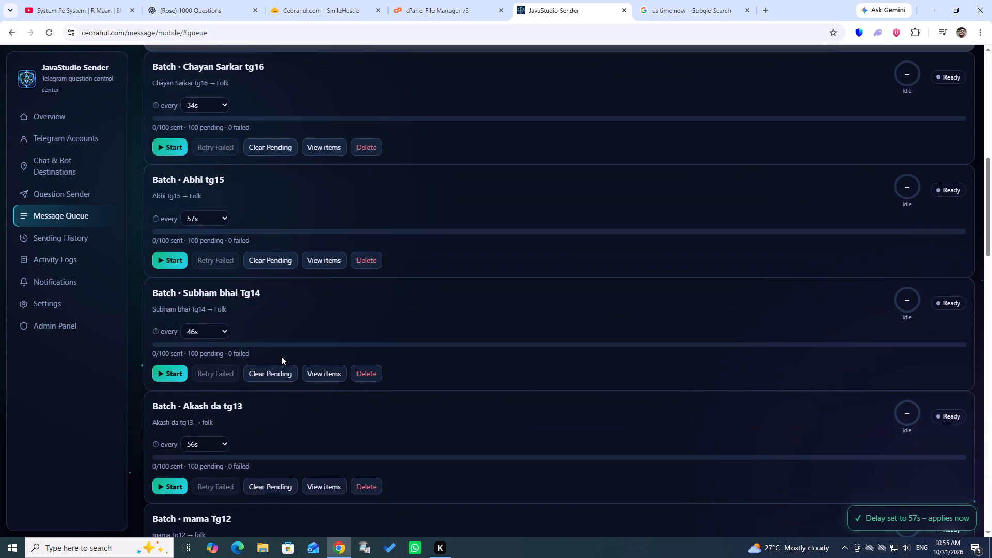
scroll(281, 356, down, 8)
scroll(275, 309, up, 3)
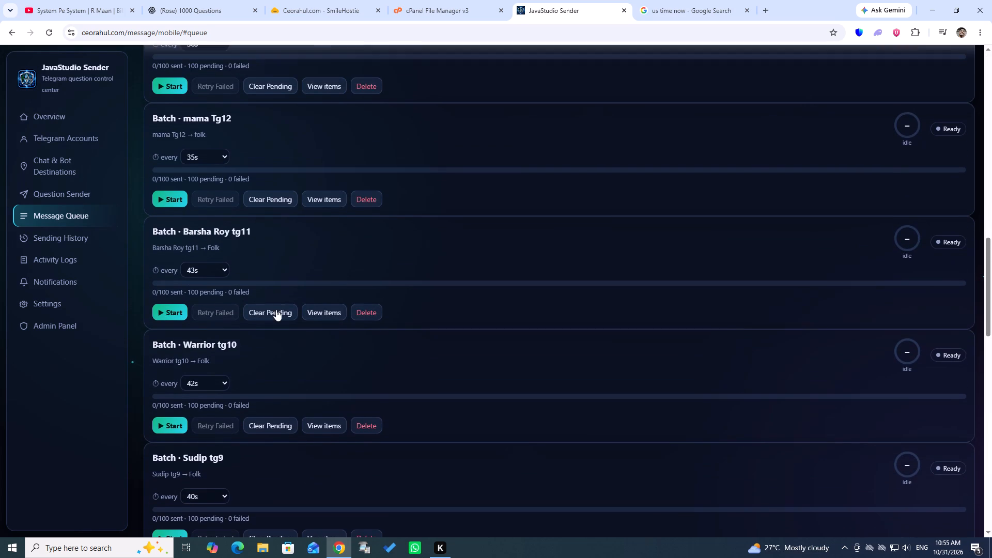
scroll(246, 344, down, 8)
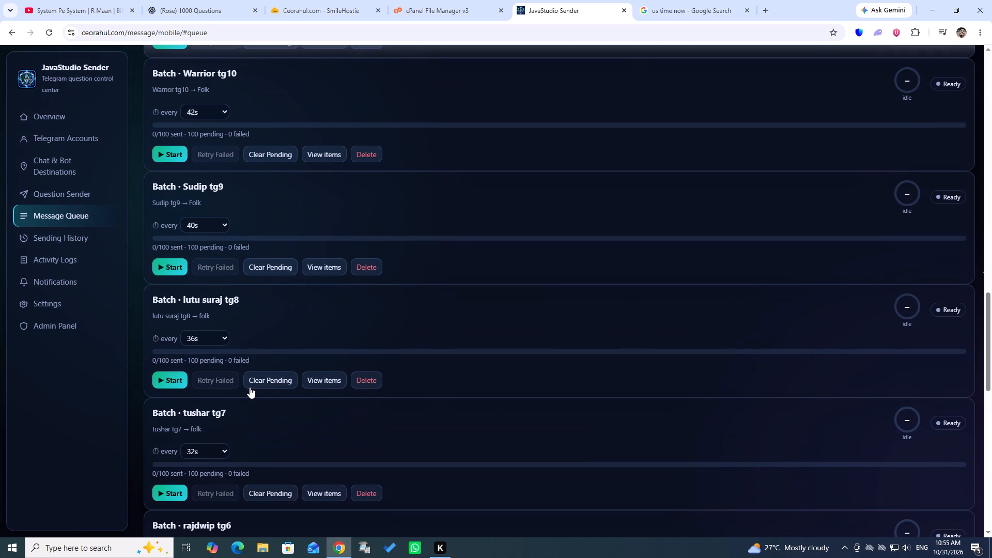
scroll(228, 409, down, 3)
scroll(242, 367, down, 1)
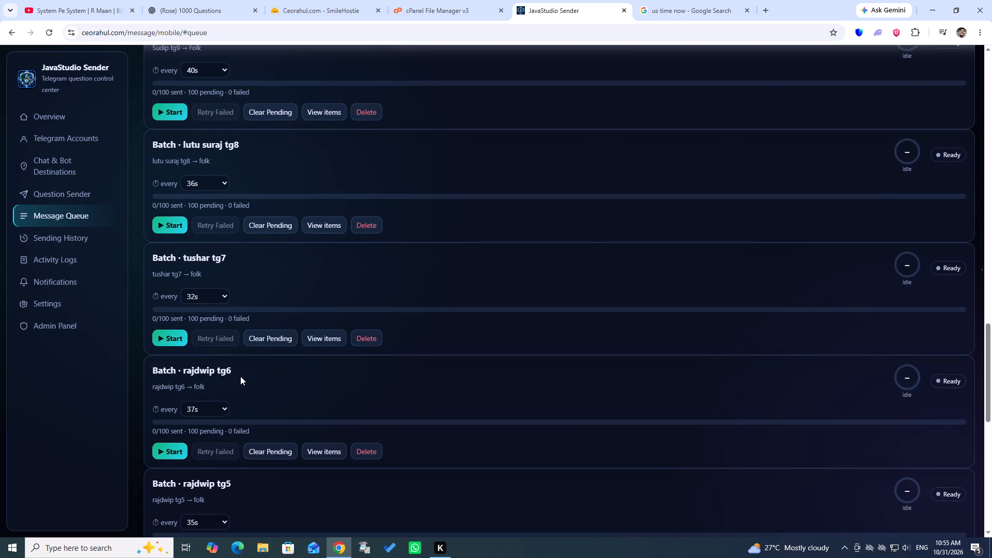
scroll(225, 396, down, 4)
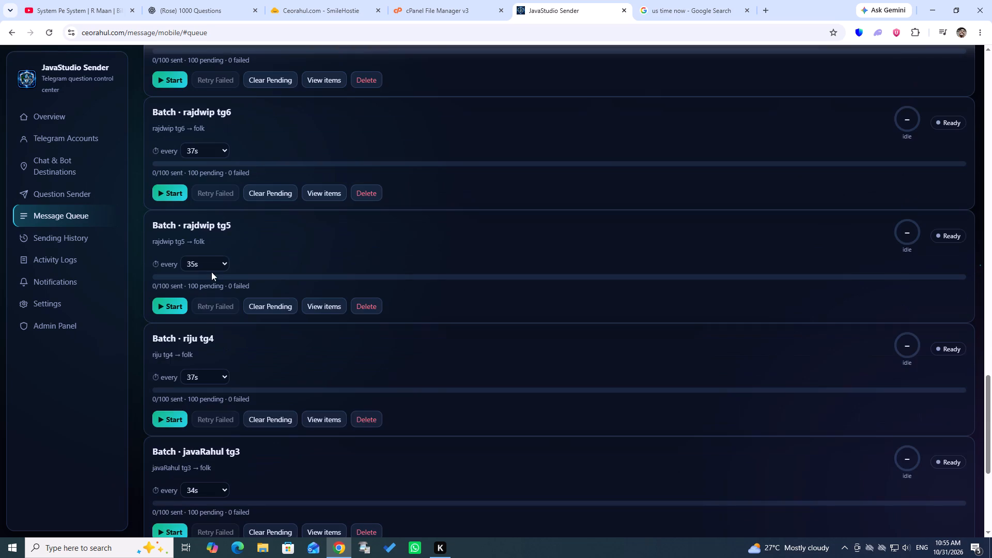
click(212, 266)
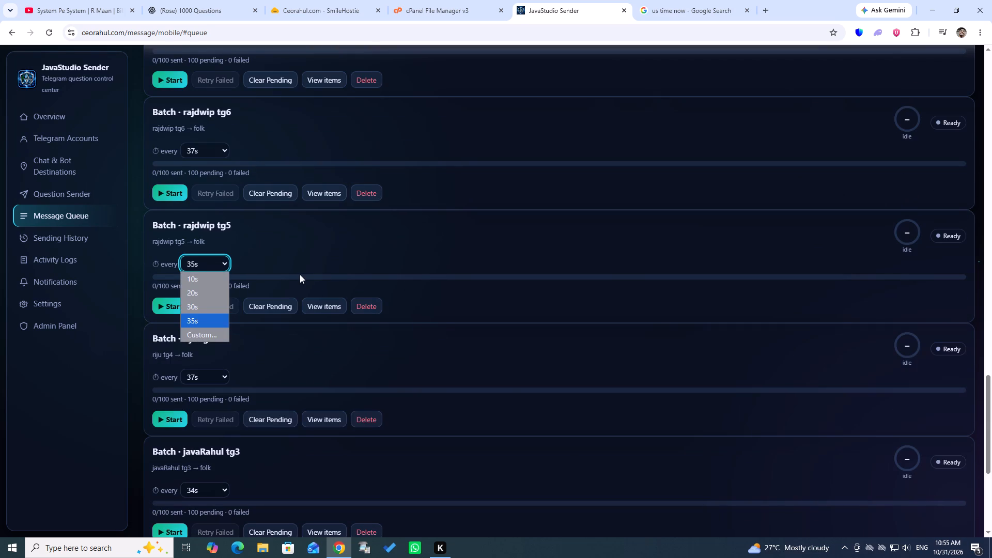
click(204, 336)
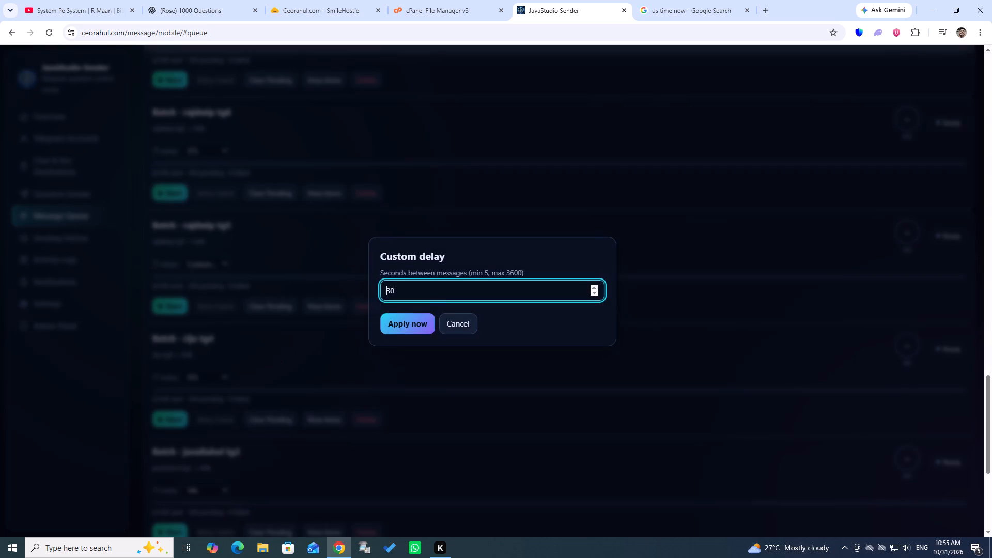
click(430, 297)
key(BackSpace)
key(BackSpace)
key(BackSpace)
key(BackSpace)
text(60)
click(412, 321)
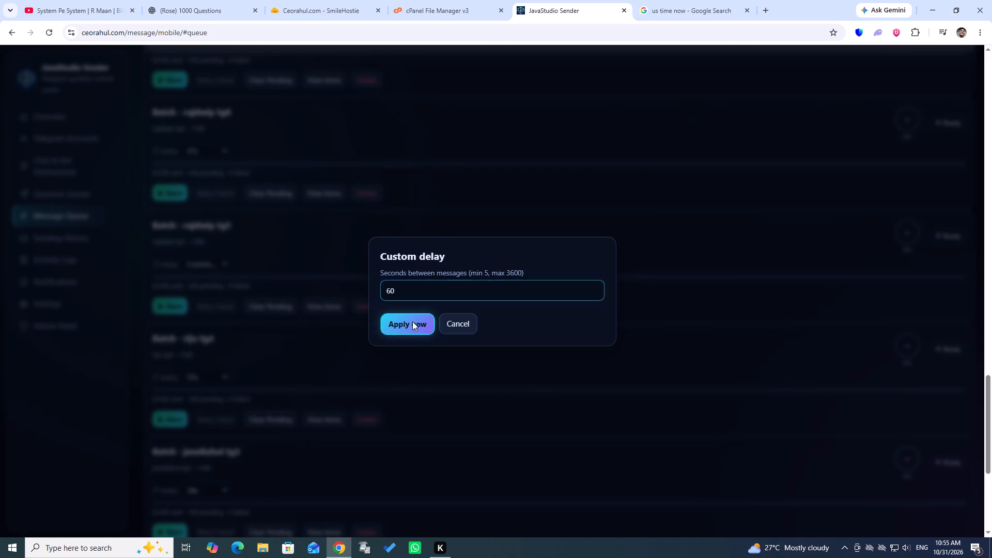
Change the custom delay between messages for the javastudio tg2 batch to 58 seconds.
scroll(412, 321, down, 2)
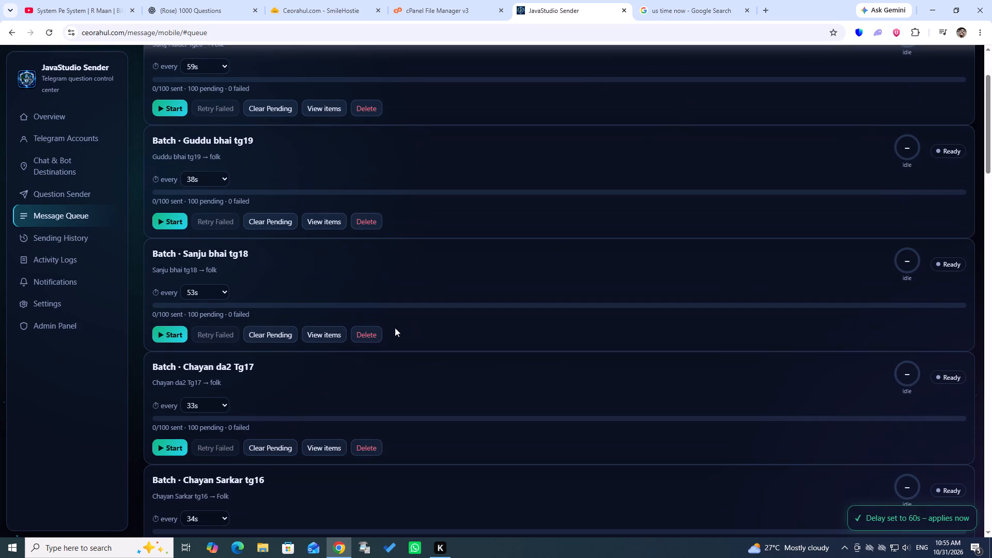
scroll(230, 415, down, 4)
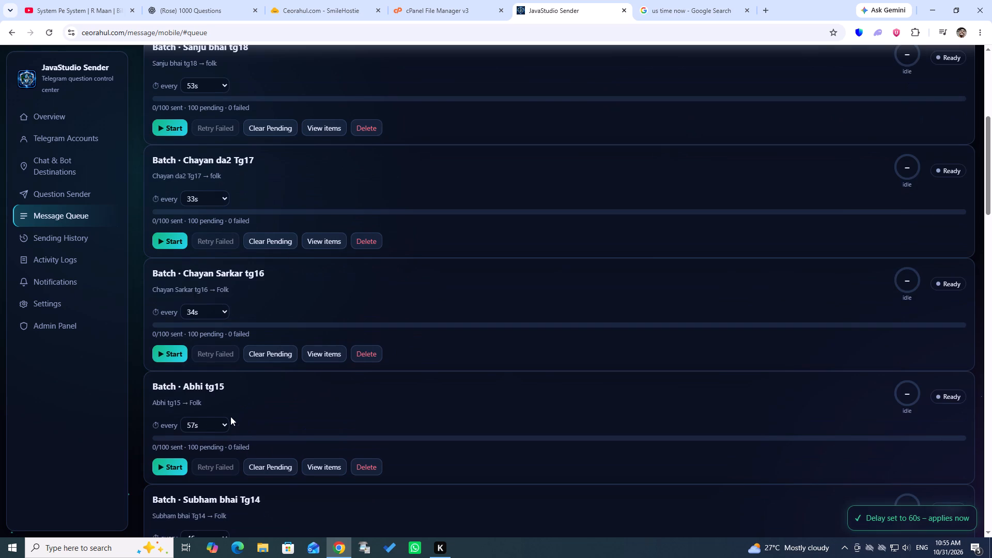
scroll(251, 426, down, 4)
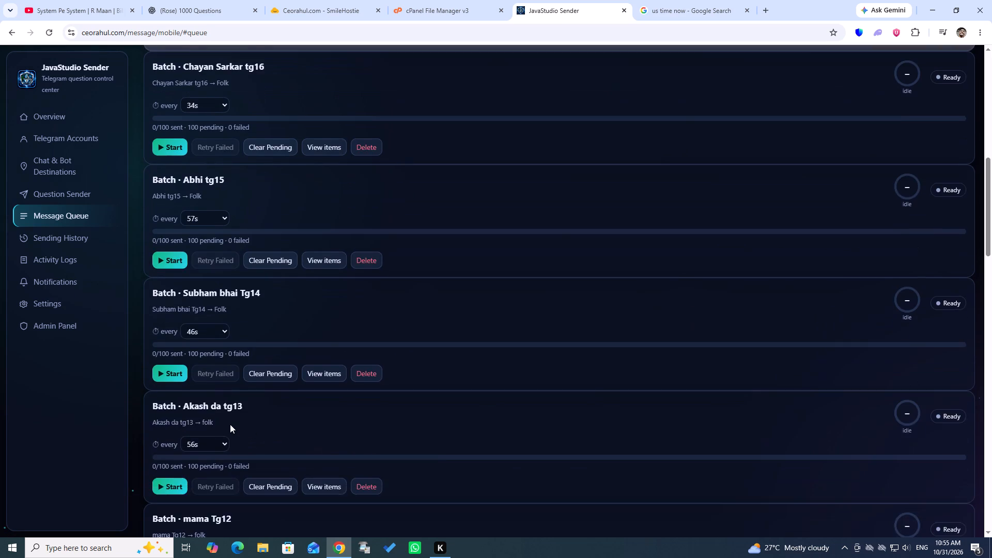
scroll(230, 424, down, 12)
scroll(230, 425, down, 9)
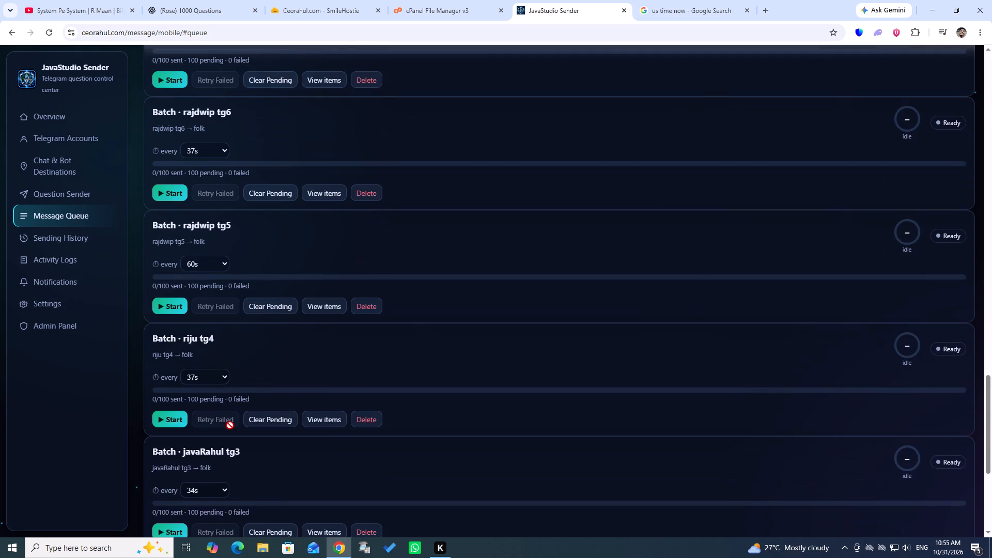
scroll(230, 425, down, 8)
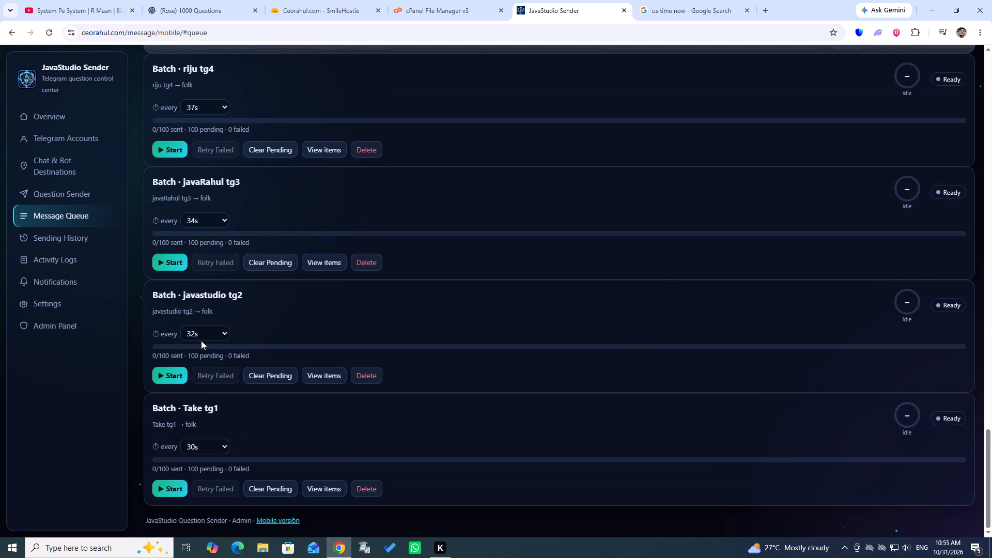
click(216, 331)
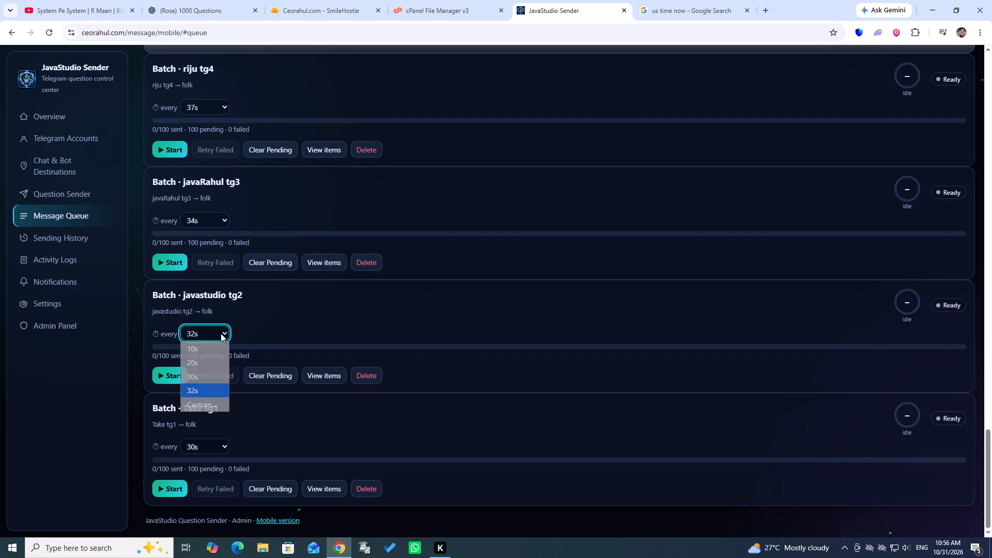
click(211, 412)
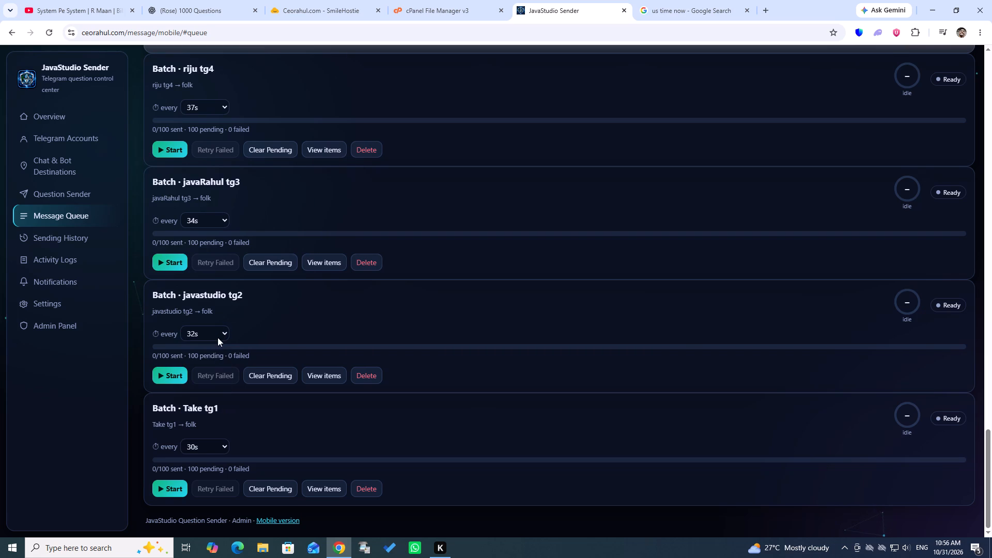
click(218, 337)
click(202, 399)
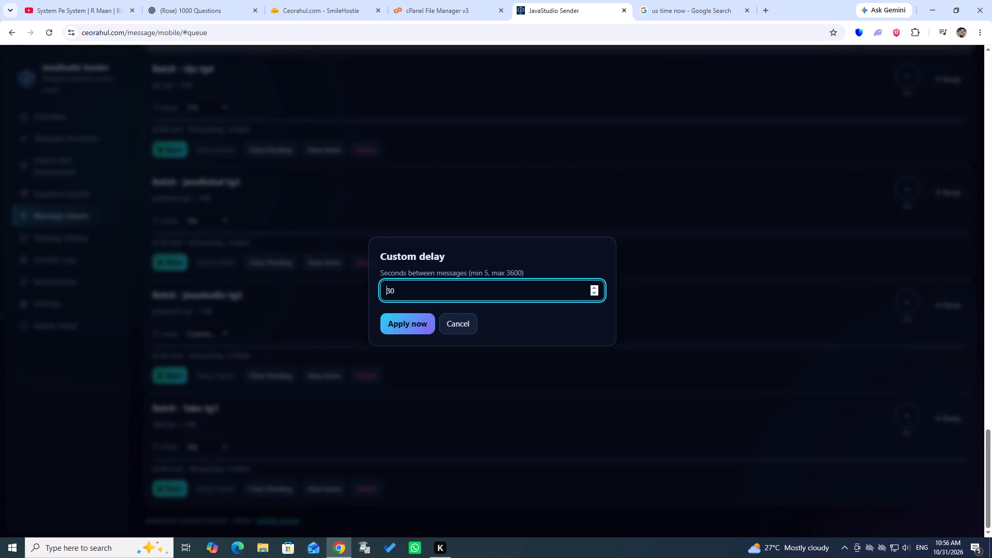
click(424, 291)
key(BackSpace)
key(BackSpace)
key(BackSpace)
key(BackSpace)
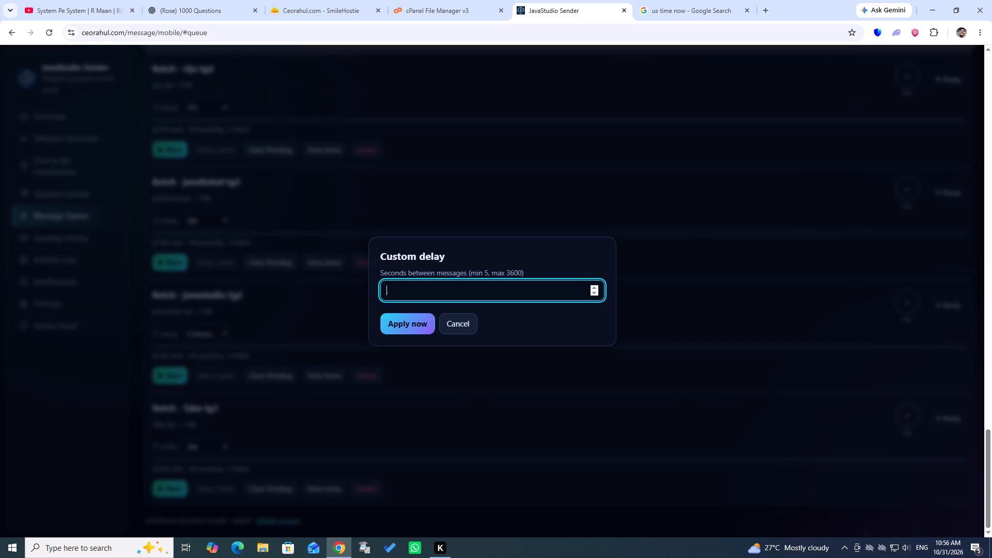
key(5)
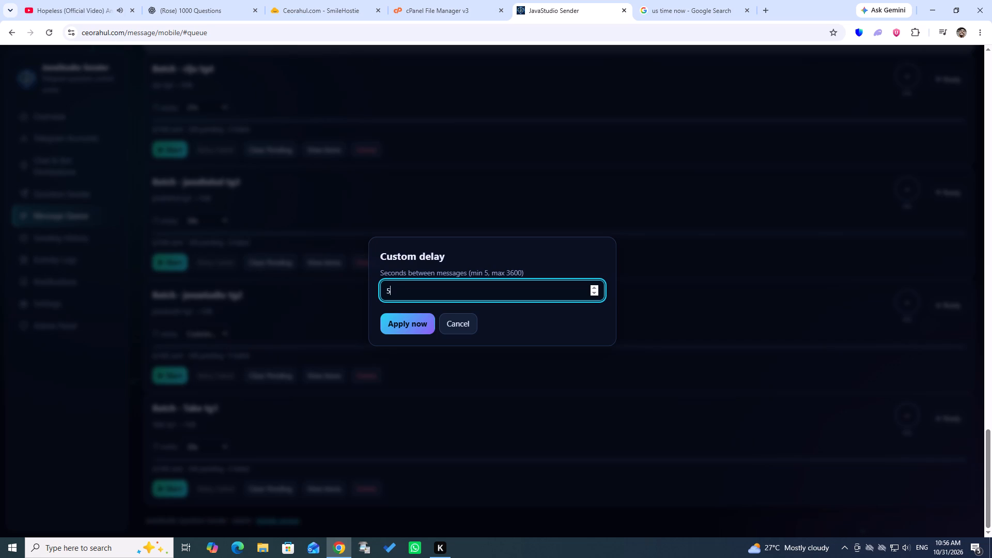
key(8)
click(401, 324)
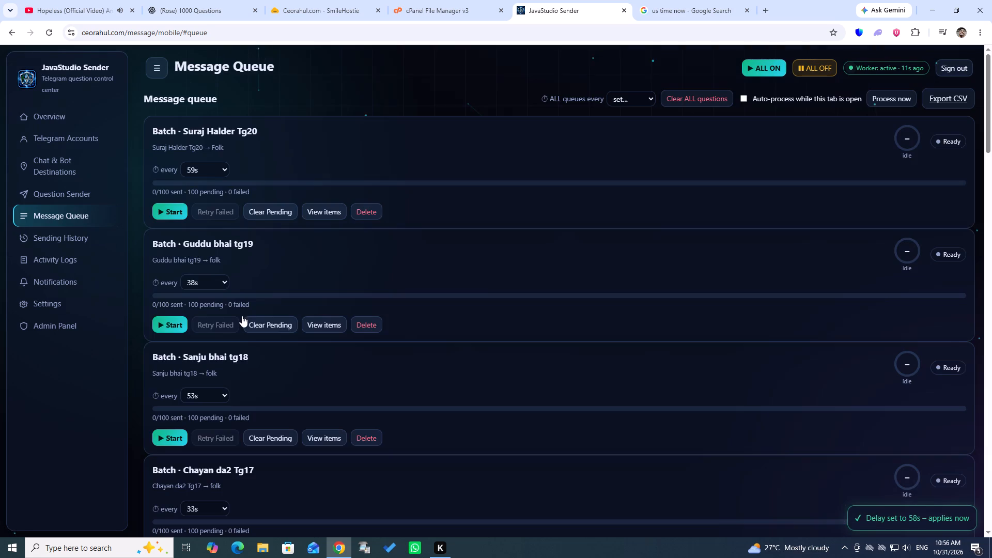
Open the Overview page and review the question totals, each account's message delay in the bot dashboard, and the recent activity.
click(67, 117)
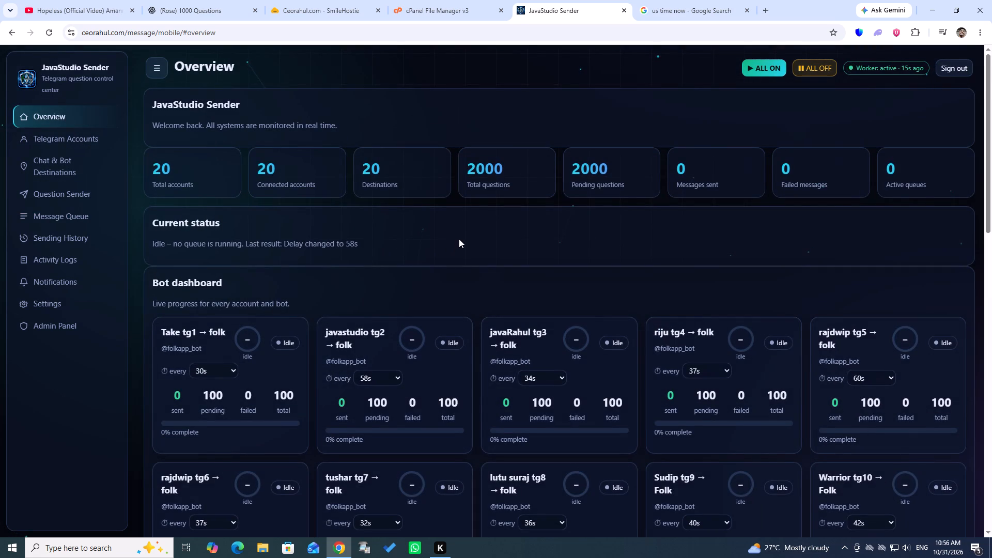
scroll(466, 249, down, 13)
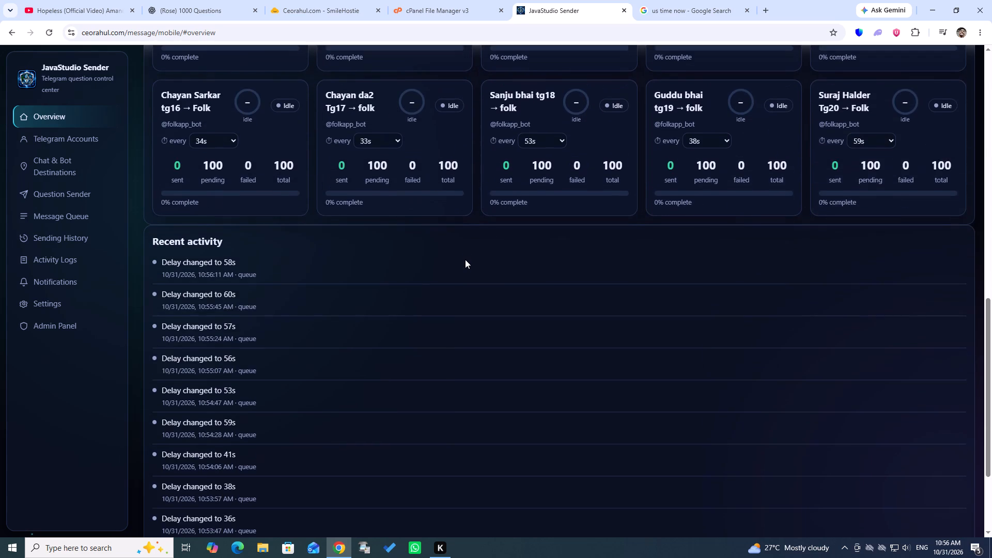
scroll(465, 259, up, 6)
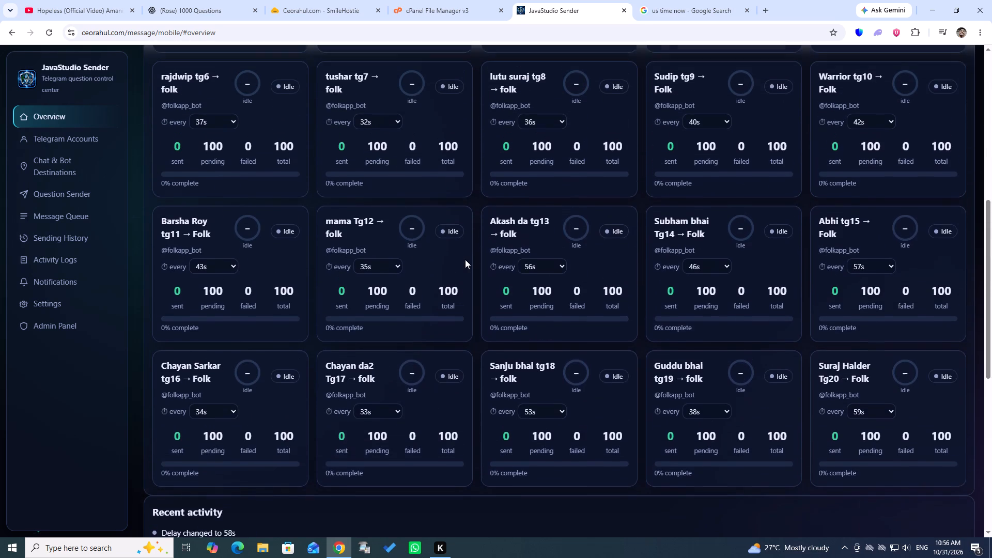
scroll(465, 259, up, 4)
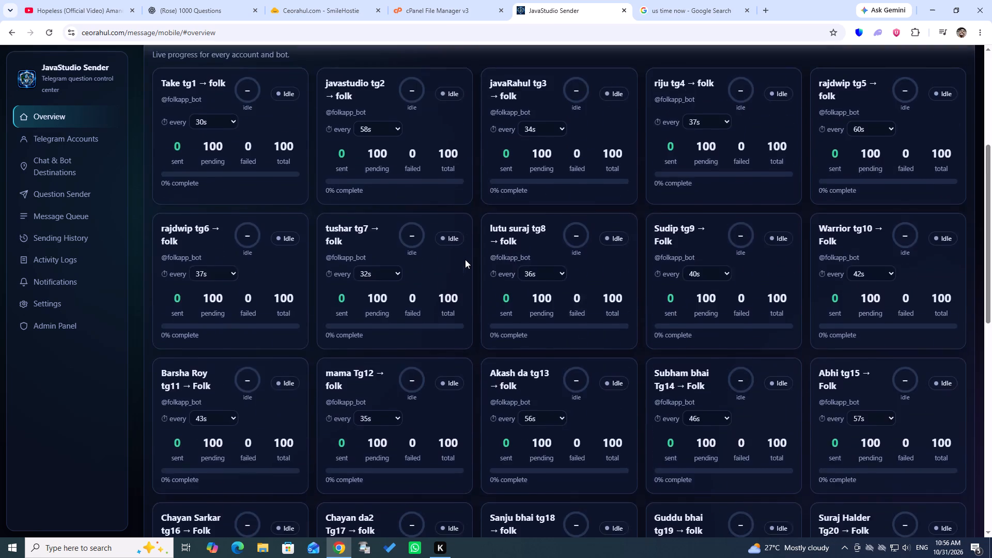
scroll(465, 259, up, 4)
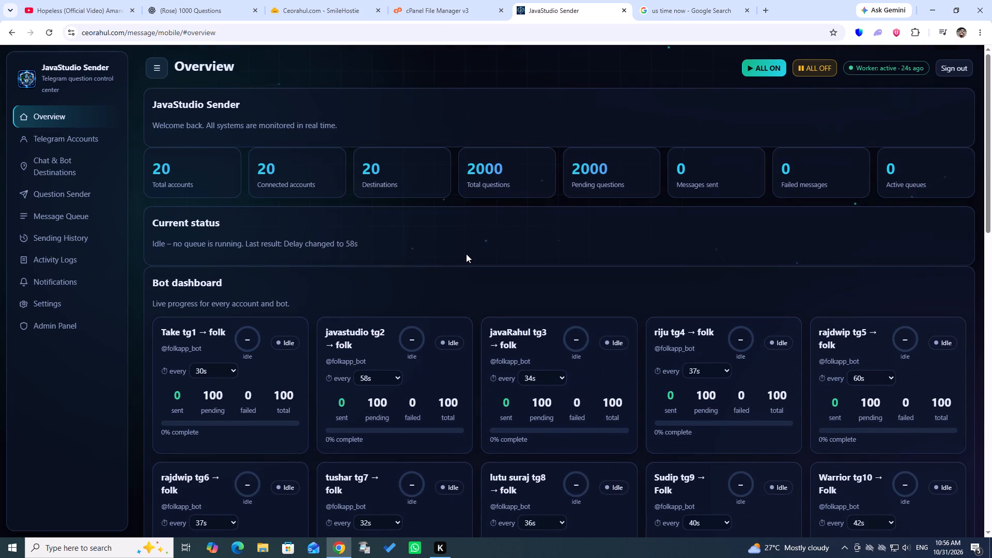